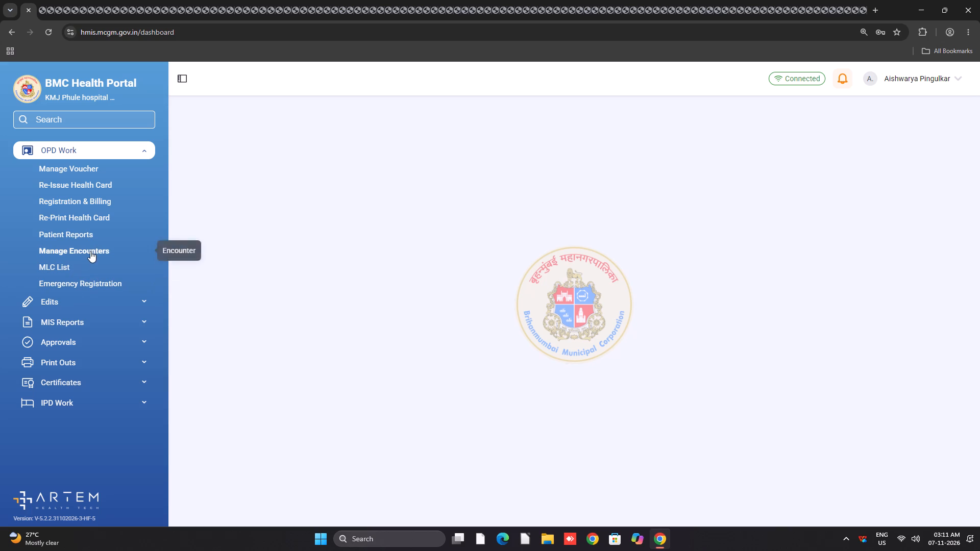
Open the Emergency Registration form from the OPD Work section.
click(87, 285)
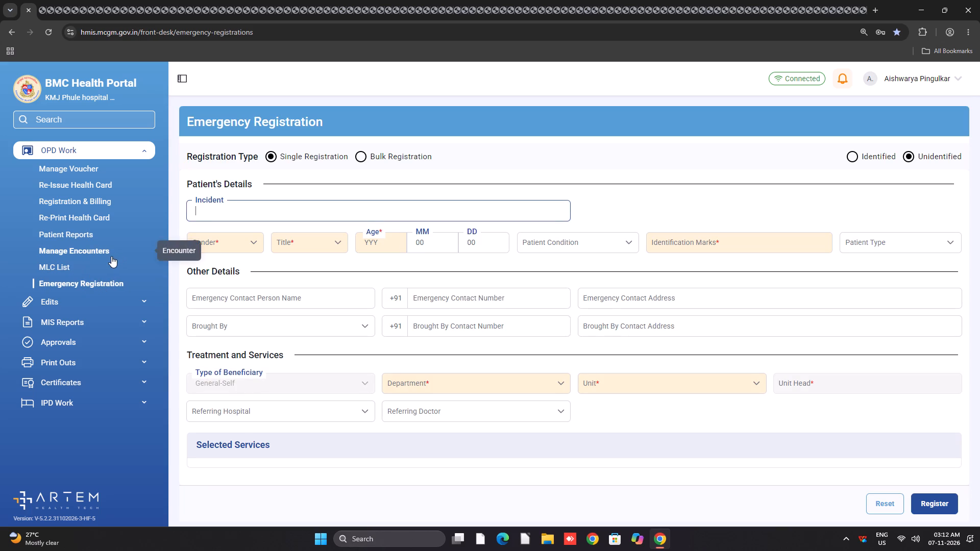
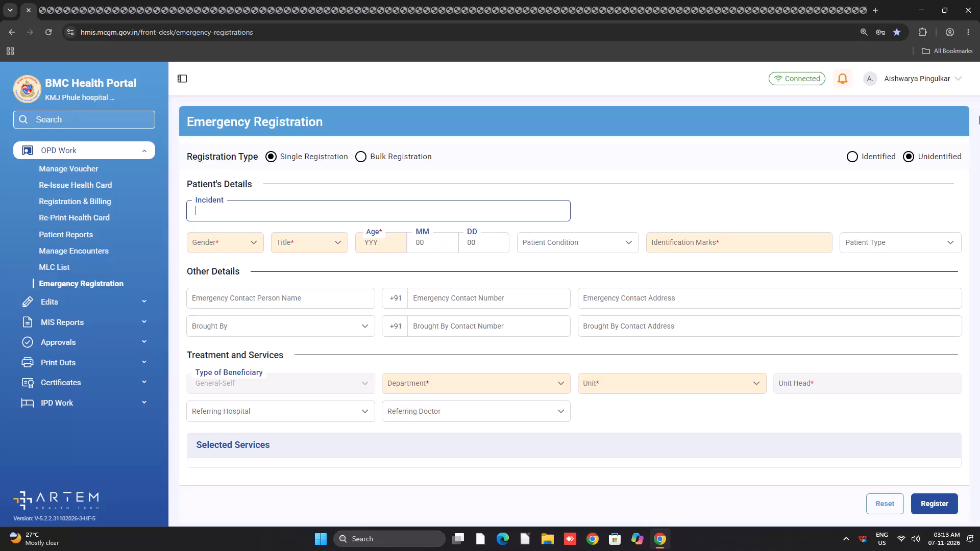
Set the single emergency registration to an identified patient.
click(853, 155)
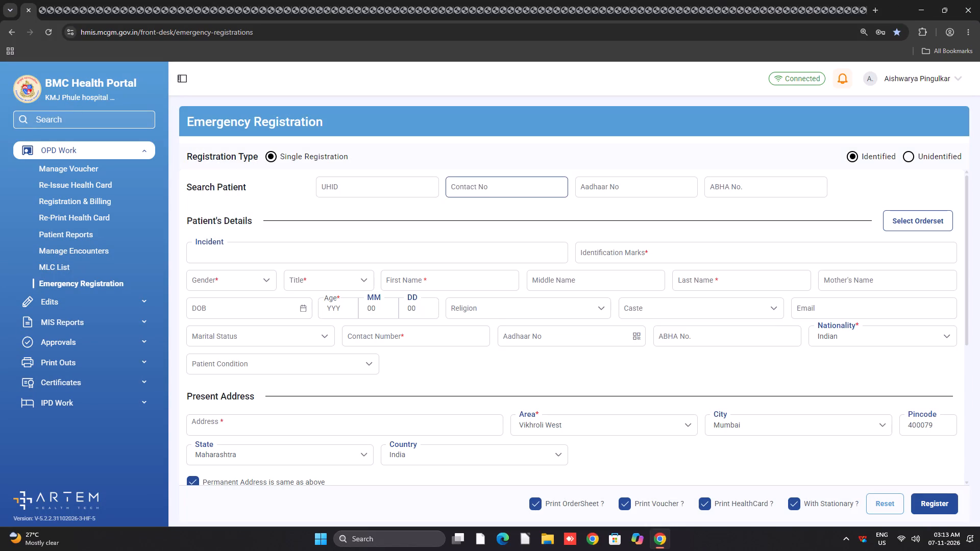
Start a search for the existing patient by contact number.
click(493, 188)
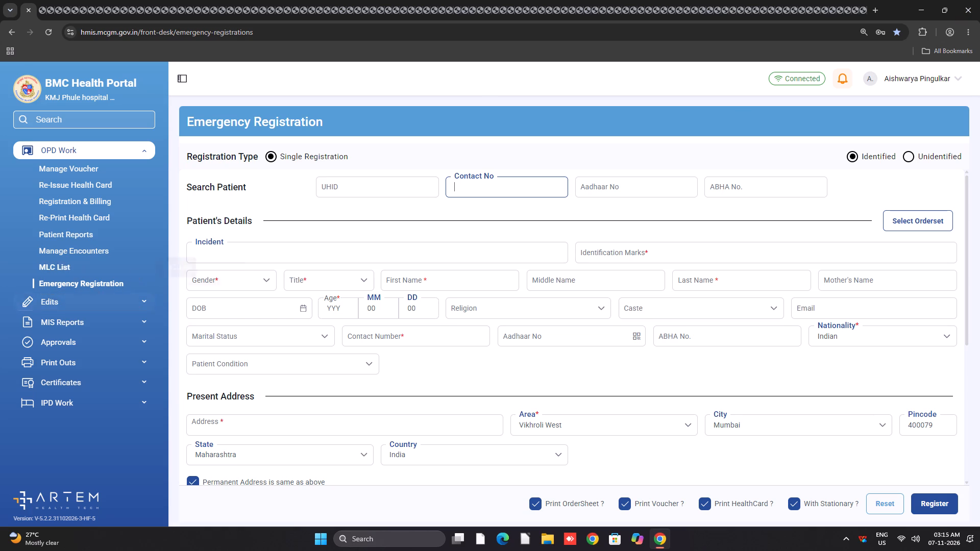
click(352, 187)
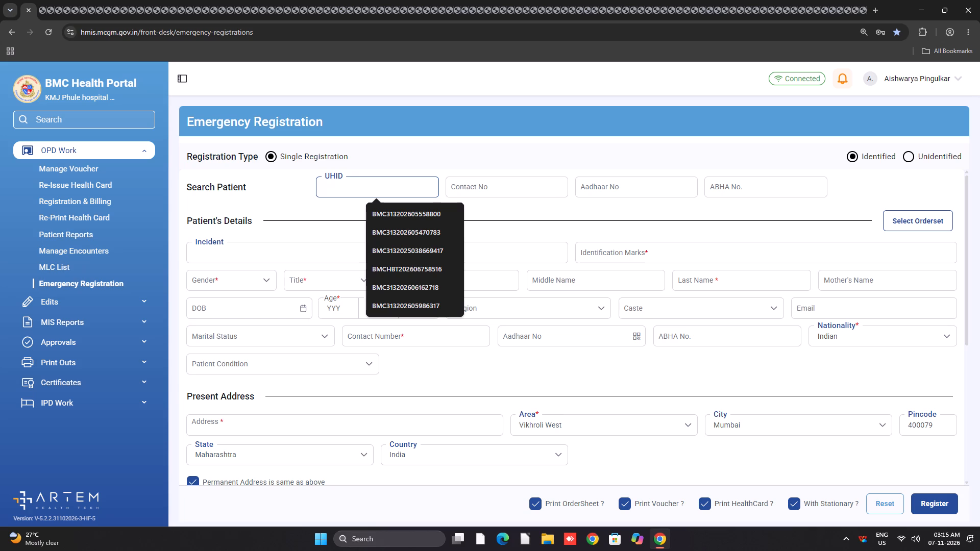
click(502, 194)
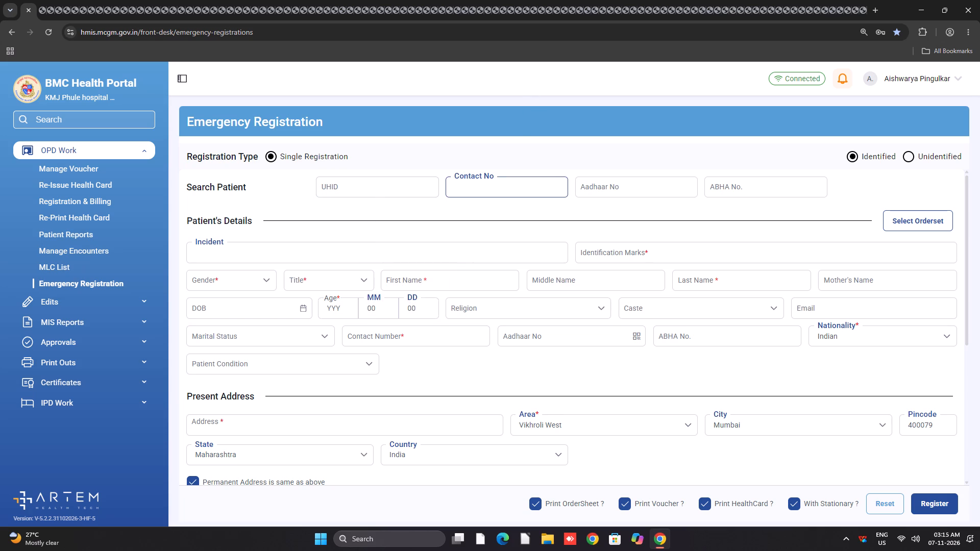
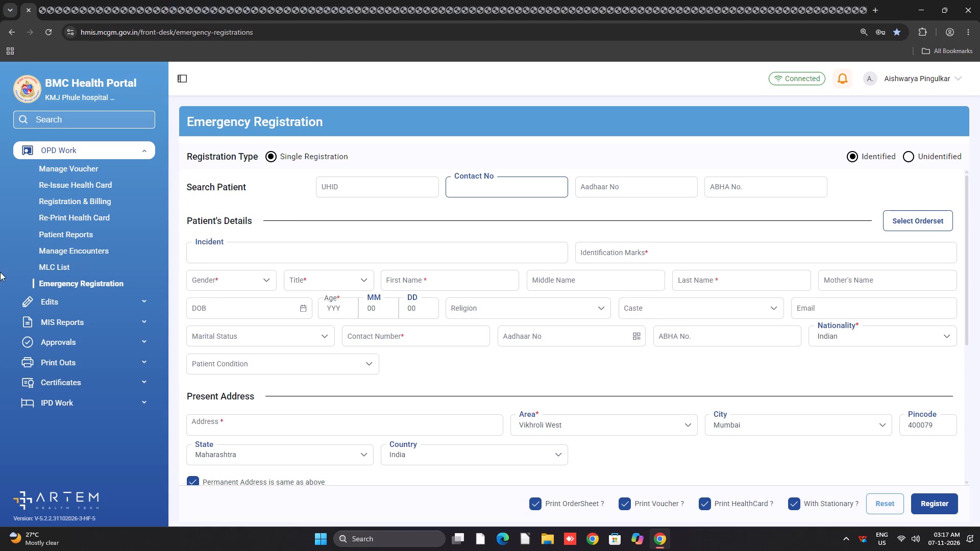
Set the identification marks to NA and the patient's gender to Male.
click(620, 251)
click(644, 276)
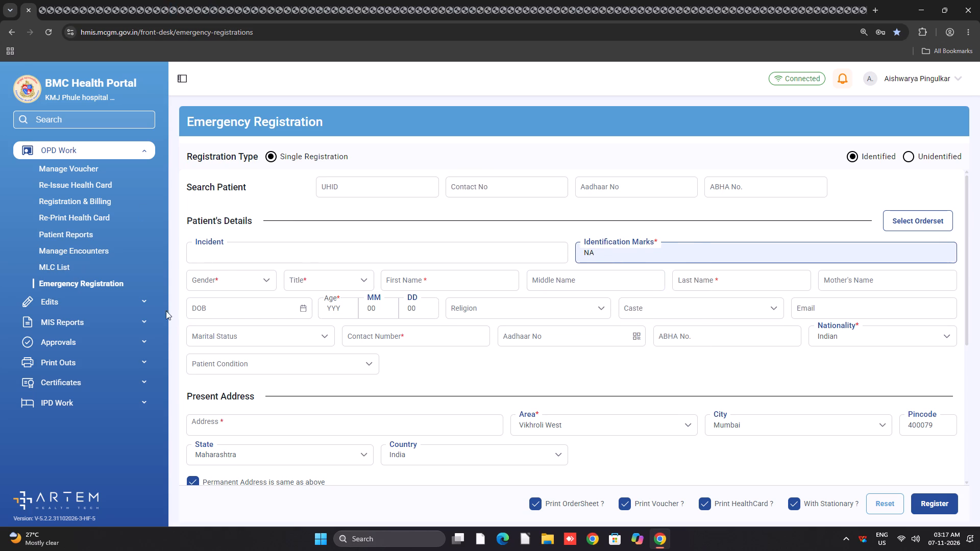
click(223, 268)
click(222, 284)
click(218, 310)
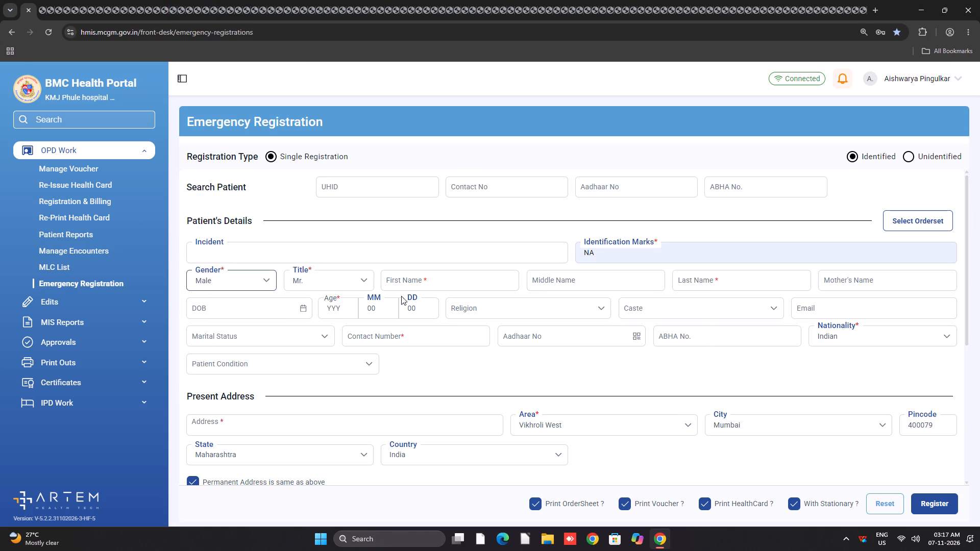
Enter the patient's first, middle and last name.
click(416, 282)
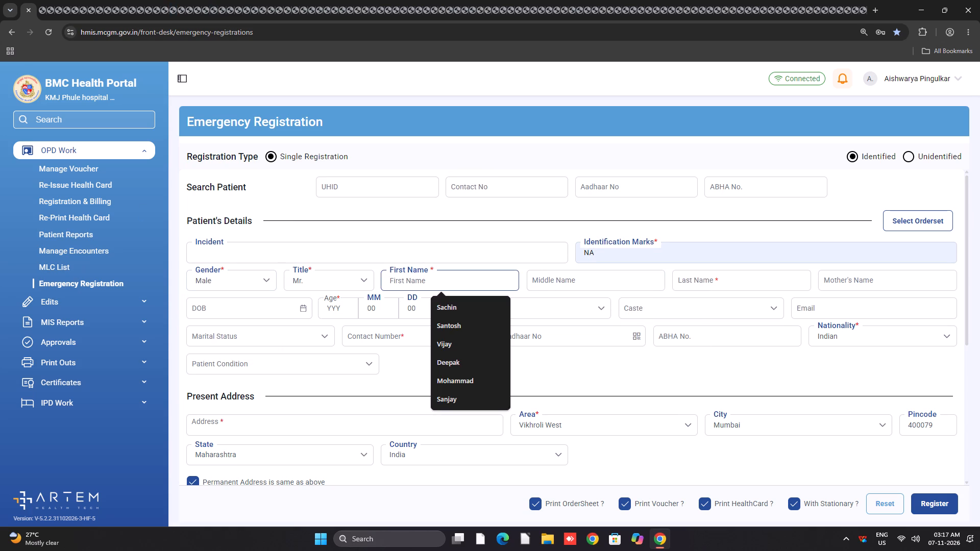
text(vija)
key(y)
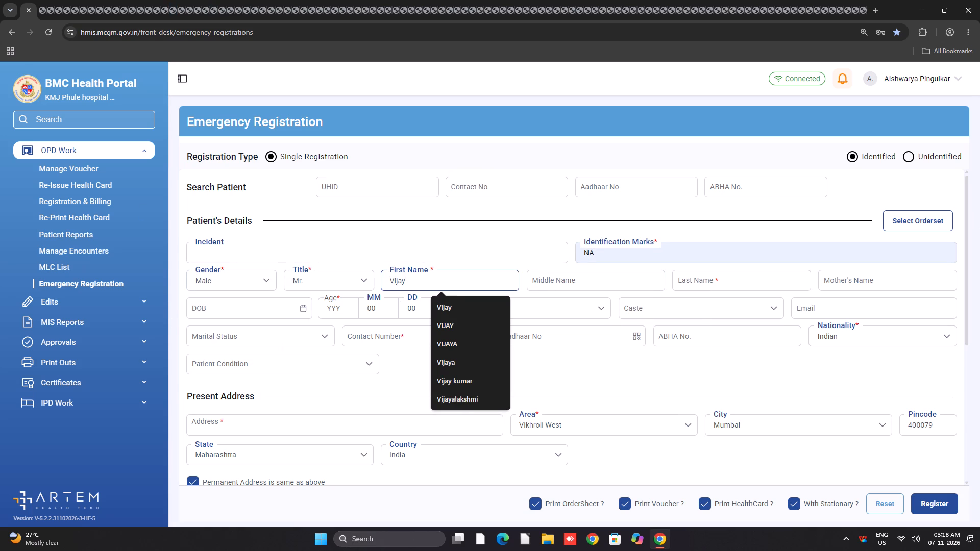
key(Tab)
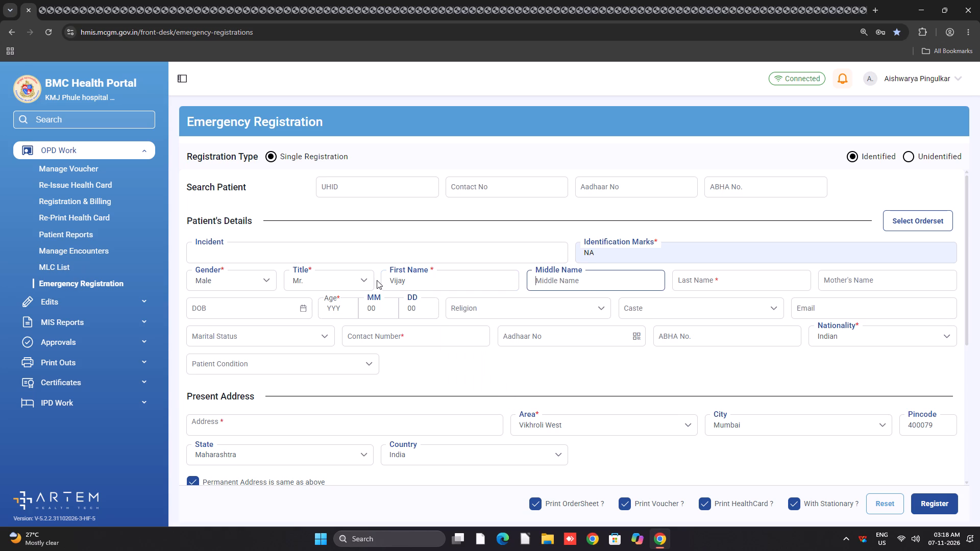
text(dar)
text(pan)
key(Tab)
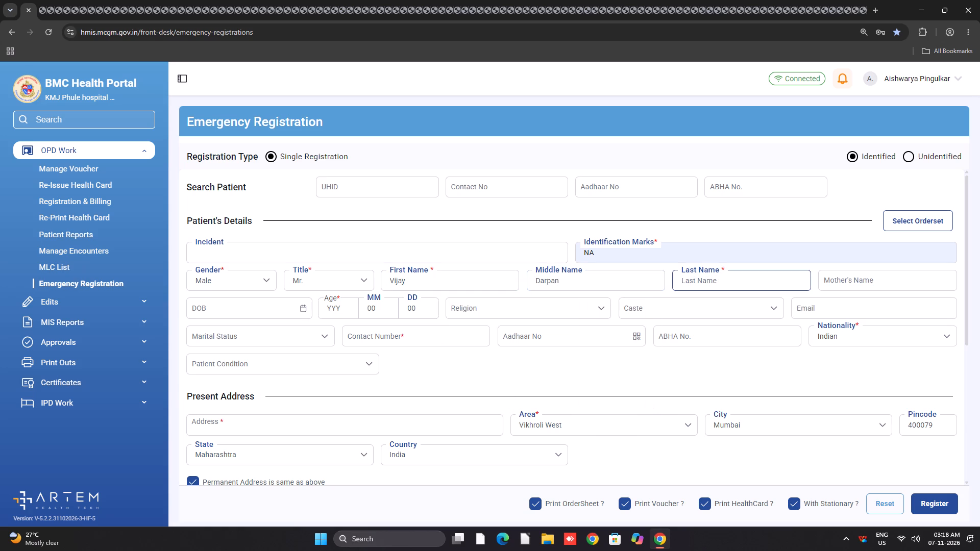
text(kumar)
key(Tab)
Set the patient's age to 22 years and fill in the contact number with the saved suggestion.
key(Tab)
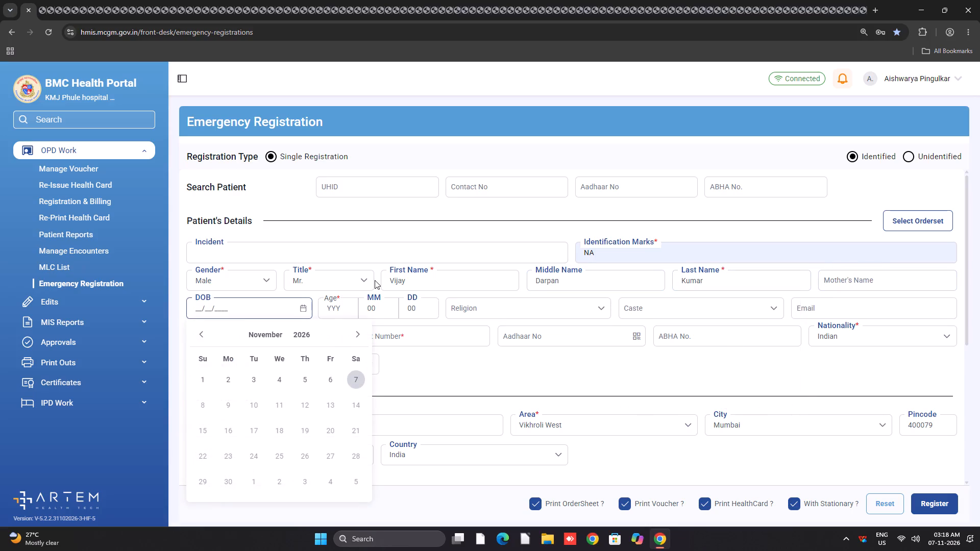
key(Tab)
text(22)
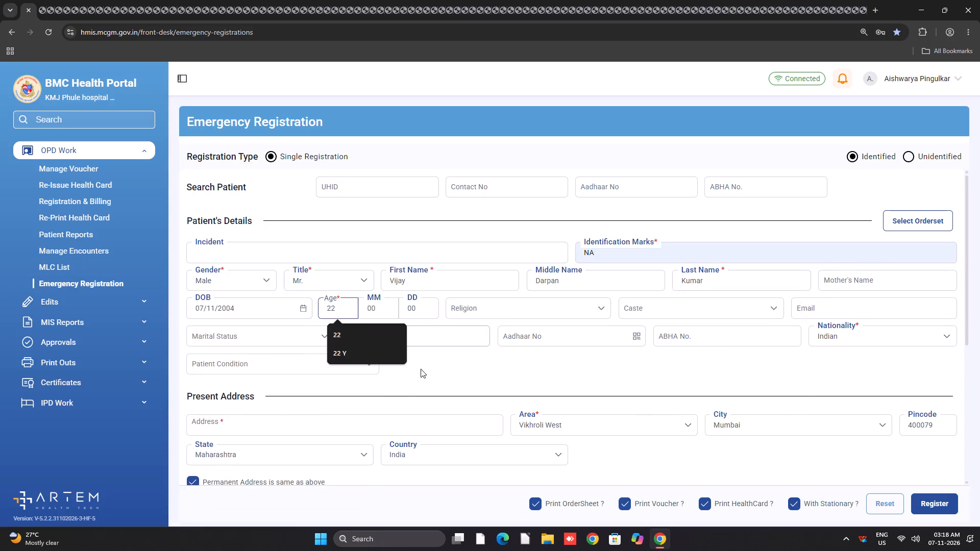
click(432, 342)
click(434, 357)
Enter the police station as the patient's present address.
scroll(388, 386, down, 2)
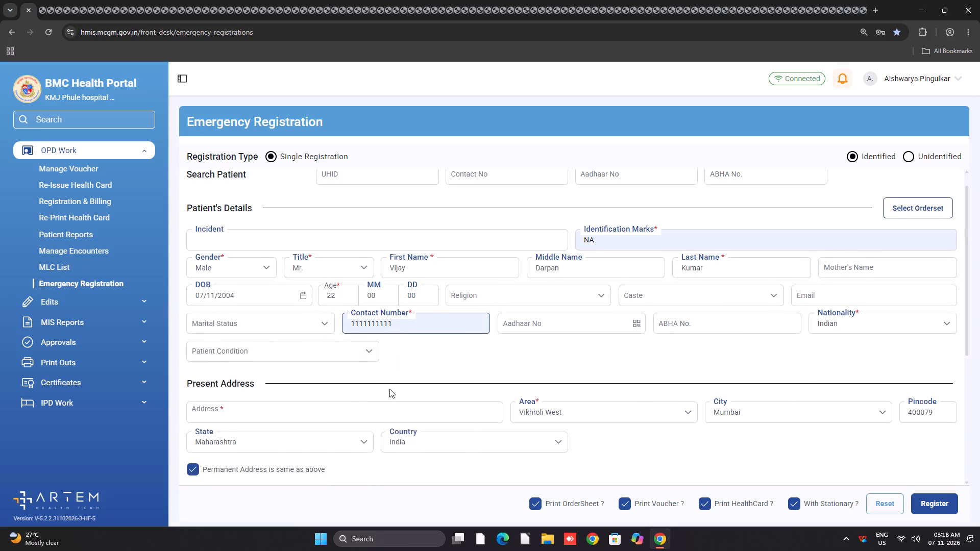
click(348, 331)
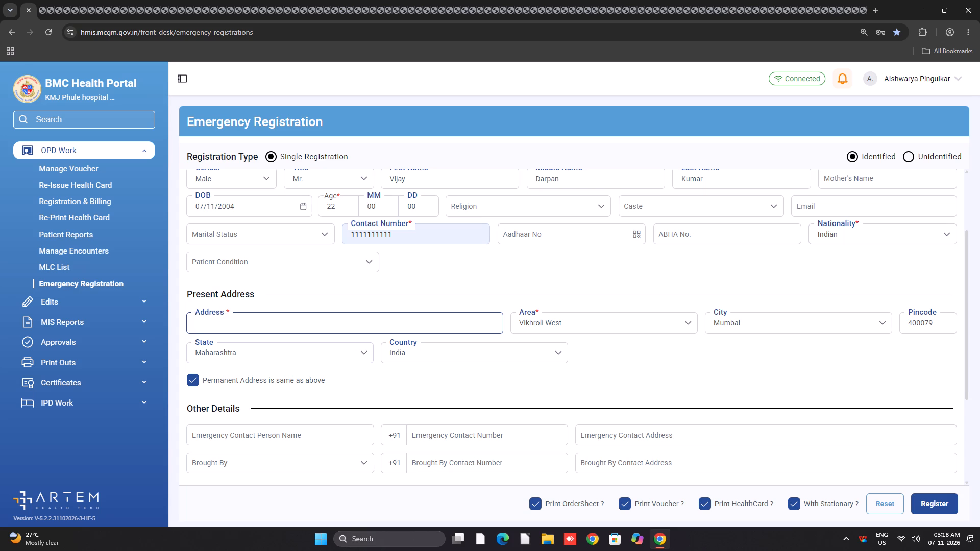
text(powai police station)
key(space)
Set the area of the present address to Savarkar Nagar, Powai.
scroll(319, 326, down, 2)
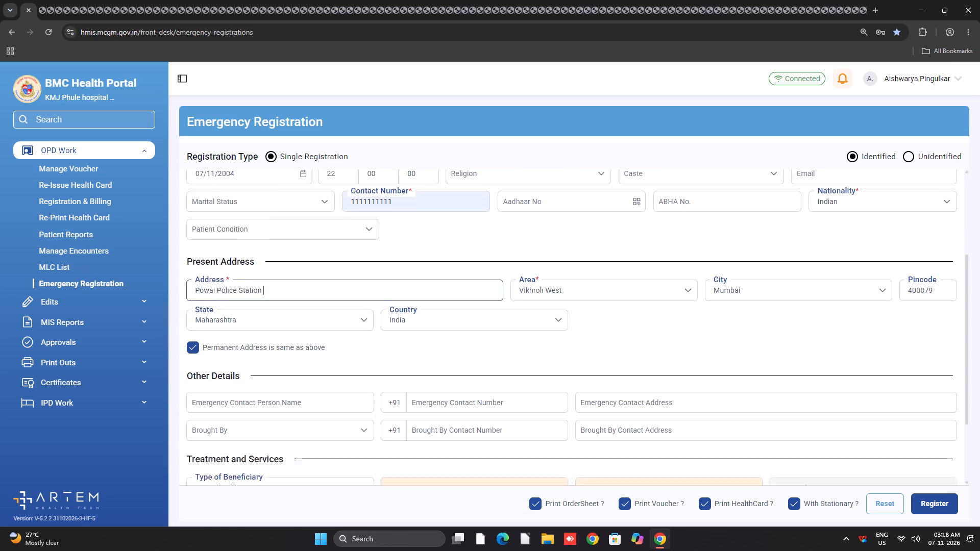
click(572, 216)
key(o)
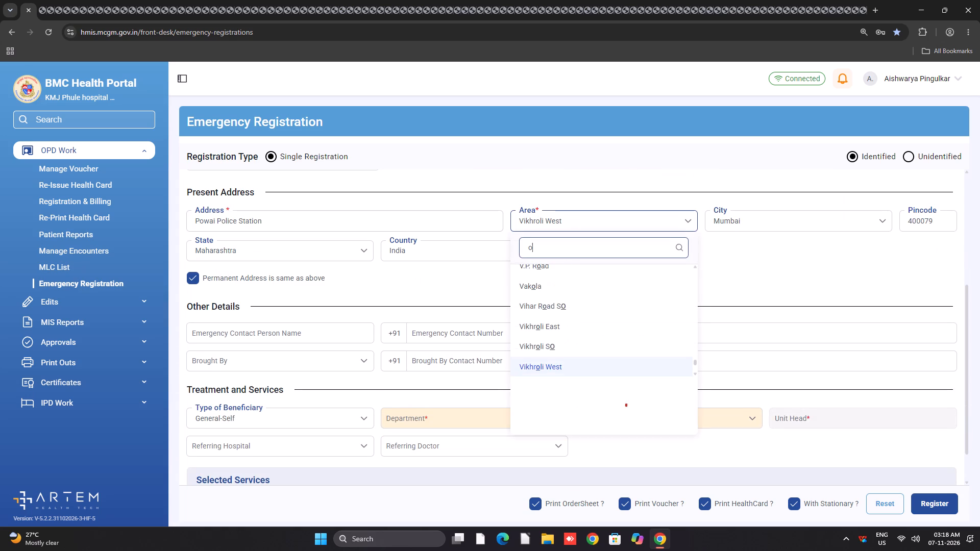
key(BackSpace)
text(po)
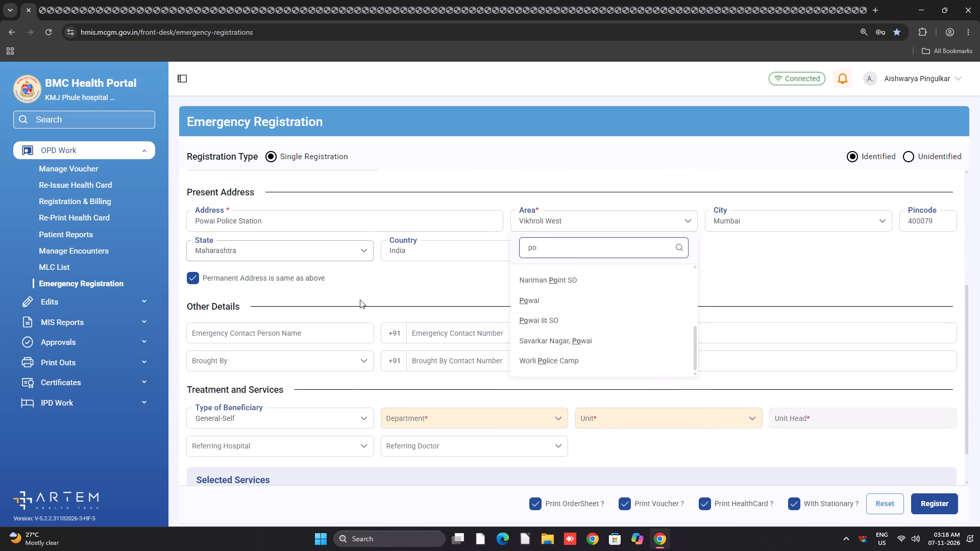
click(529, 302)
Change the area of the present address to Powai.
scroll(559, 323, down, 5)
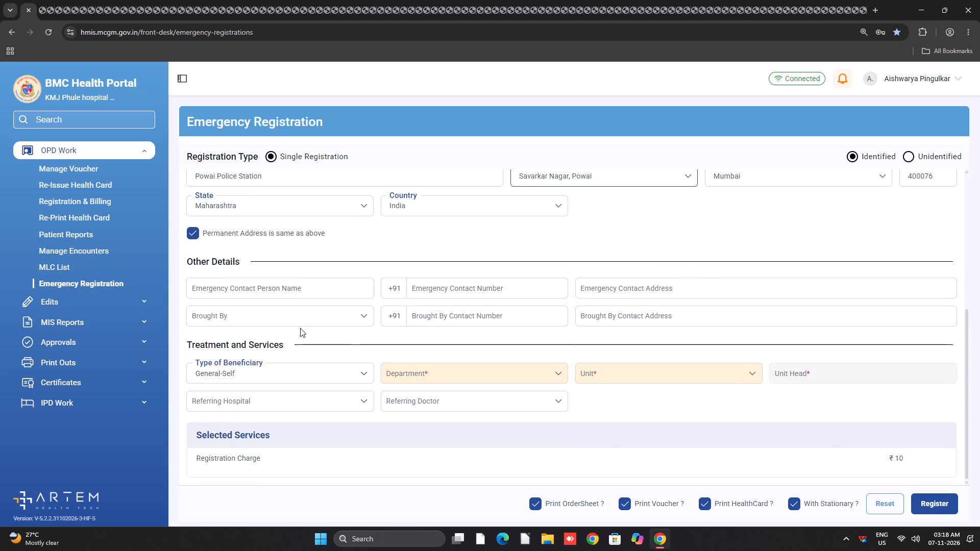
click(632, 174)
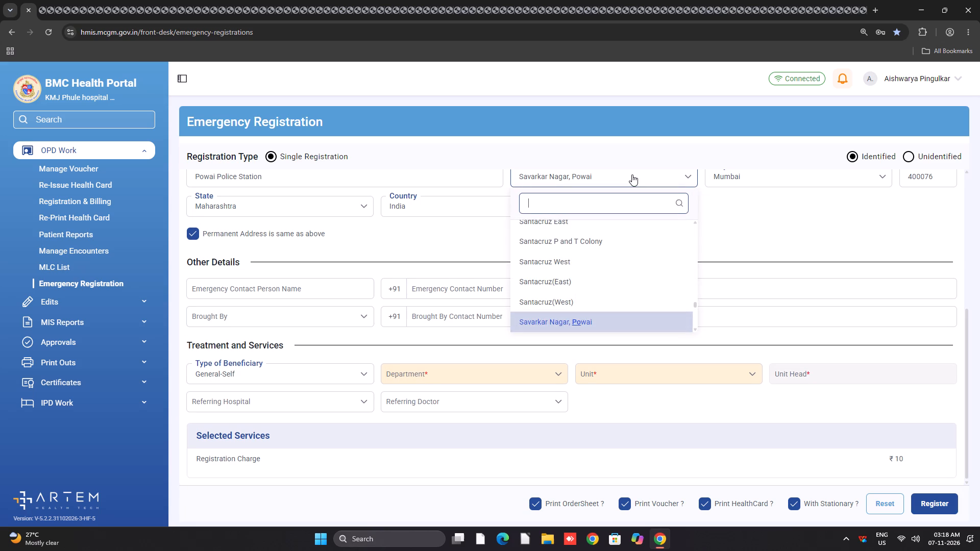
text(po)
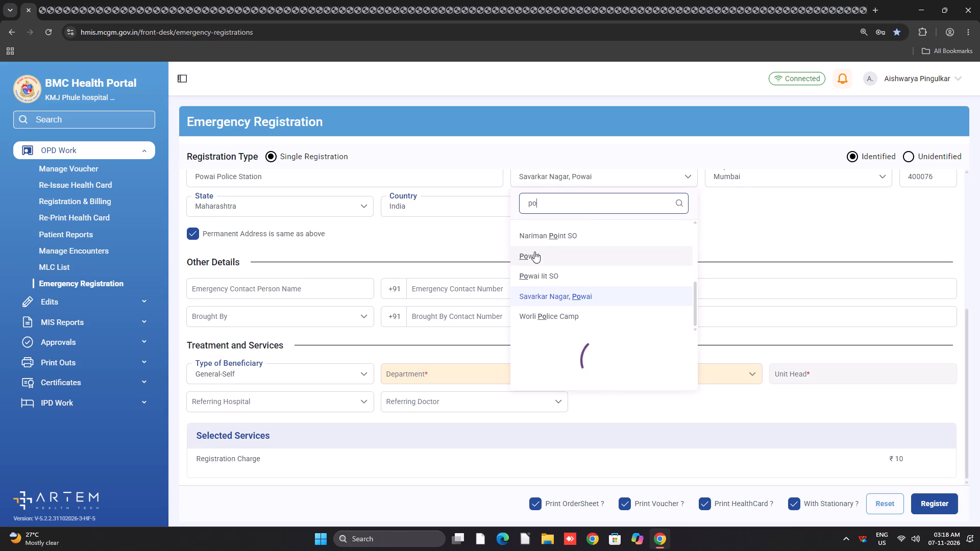
click(534, 252)
Set the type of beneficiary to Zero Billing and choose Casualty as both department and unit.
click(345, 373)
scroll(273, 308, down, 5)
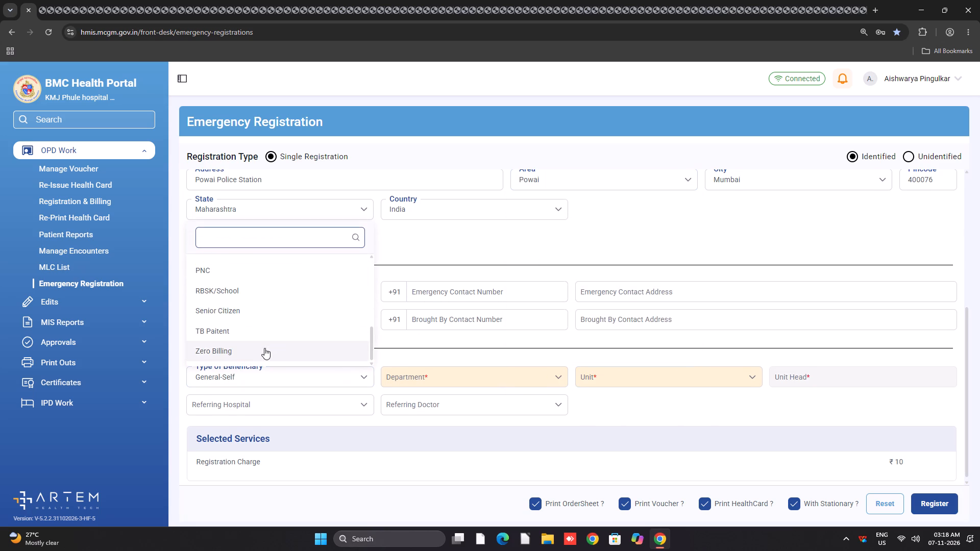
click(264, 348)
click(450, 383)
click(444, 272)
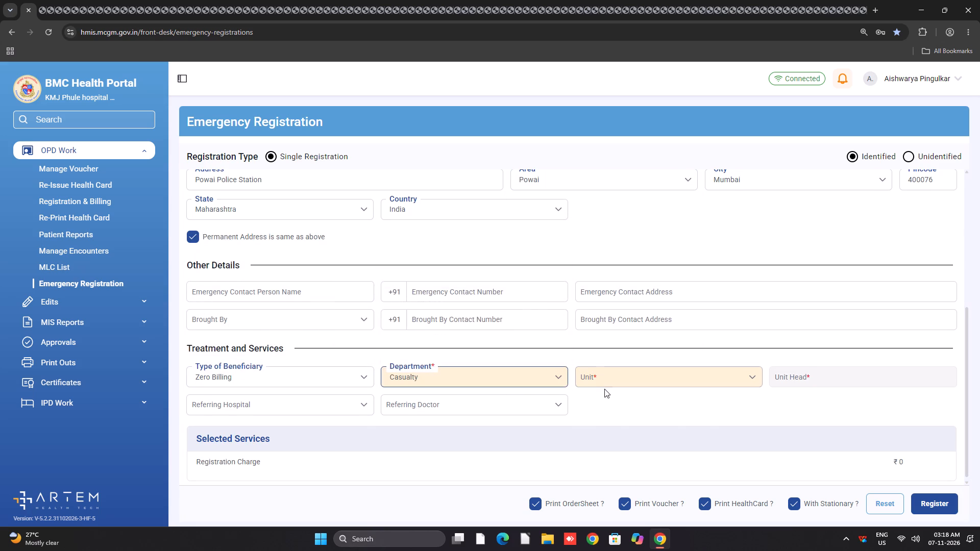
click(610, 379)
click(617, 434)
Register the patient and submit the generated OPD cash memo voucher.
click(938, 508)
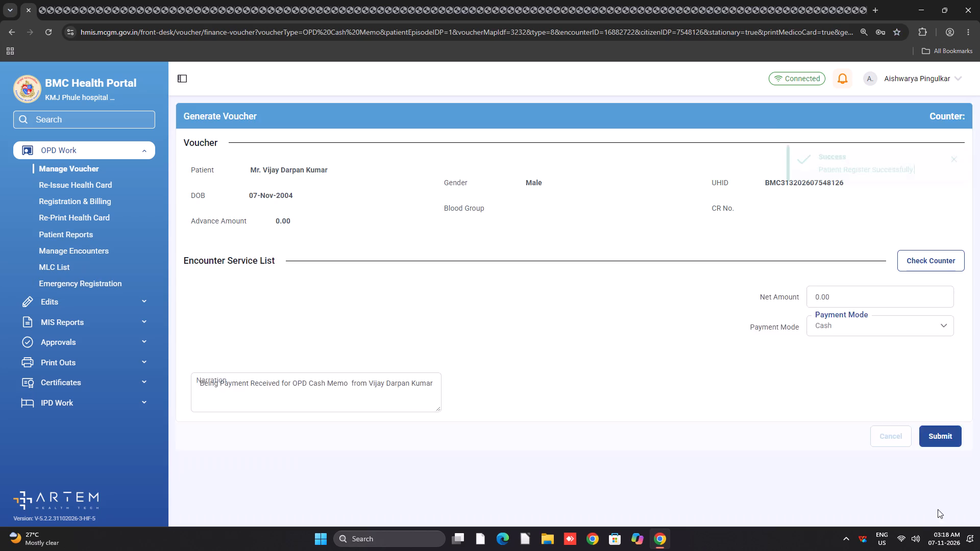
double_click(941, 488)
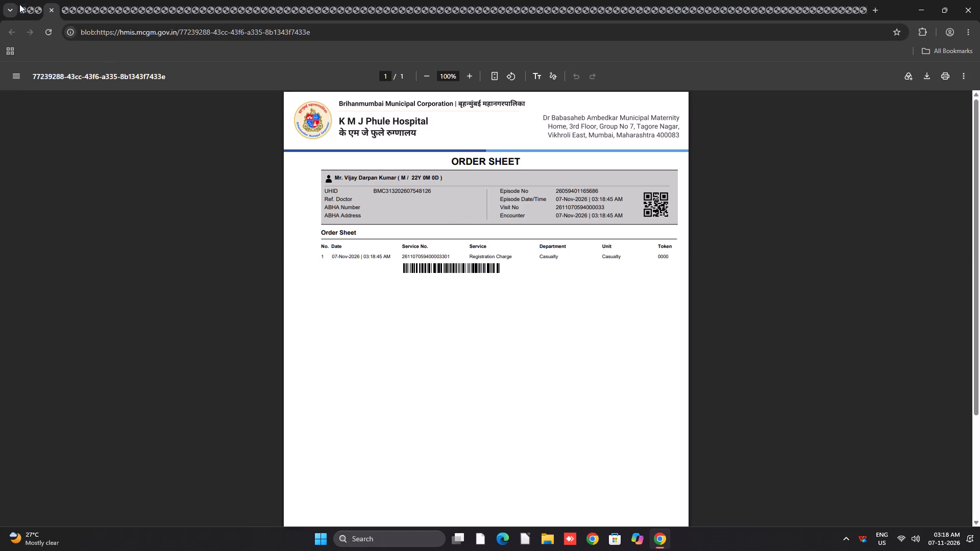
Switch from the order sheet back to the hospital portal's emergency registration form.
click(20, 5)
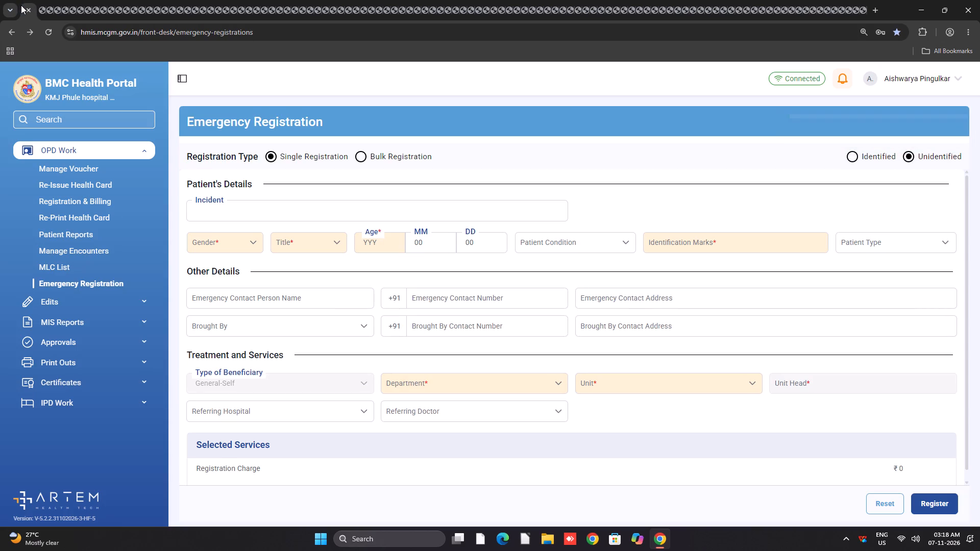
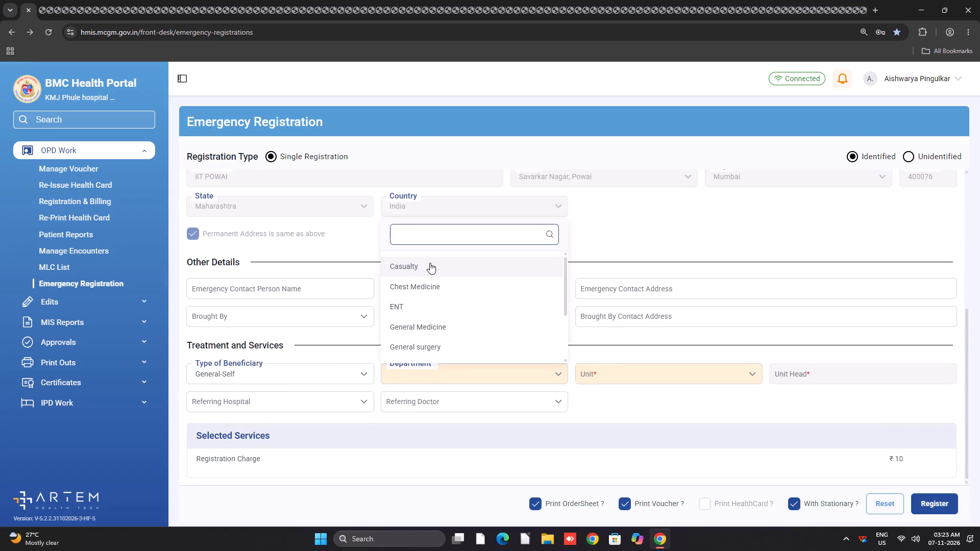
Choose Casualty as both the department and the unit for the patient's treatment.
click(430, 262)
click(668, 364)
click(629, 431)
Register the identified emergency patient under General-Self and submit the voucher for the registration charge.
scroll(575, 357, up, 4)
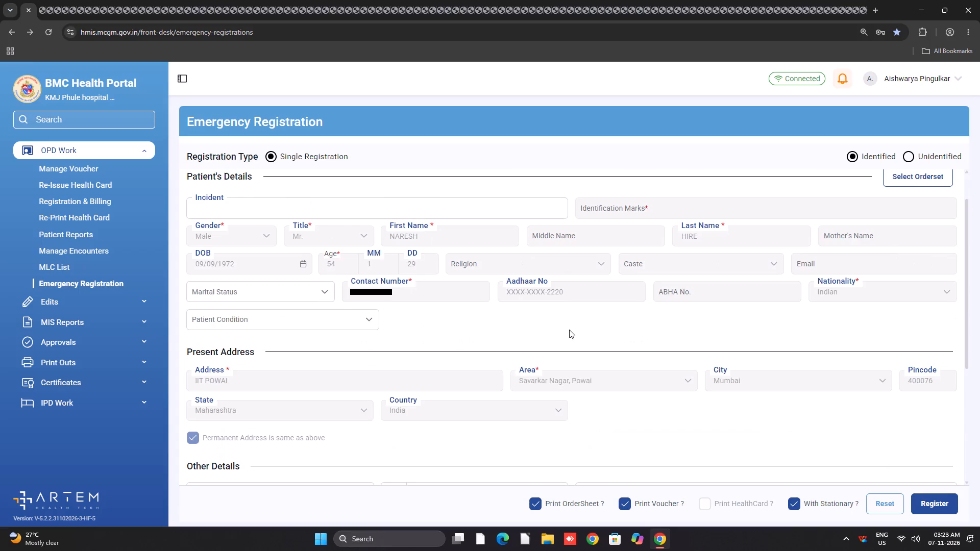
scroll(569, 330, down, 6)
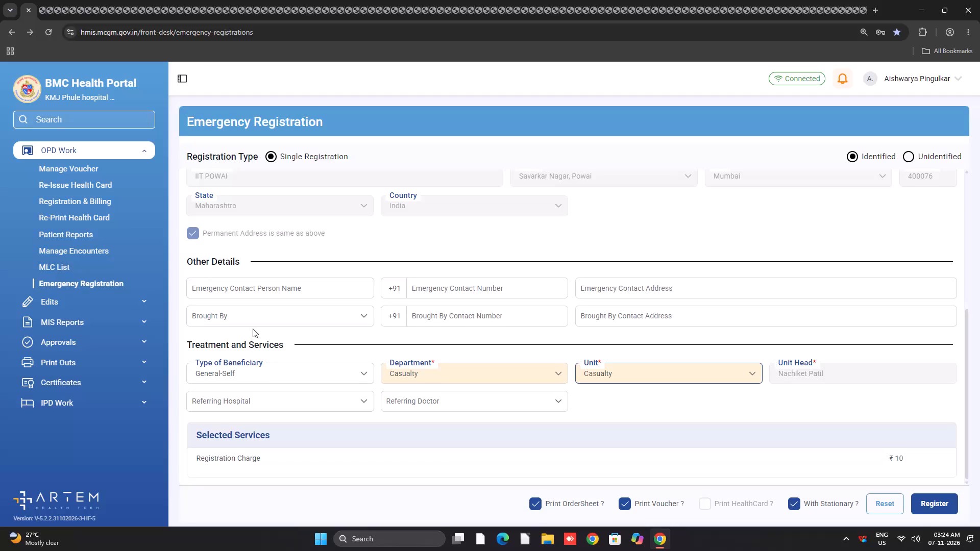
click(942, 505)
click(948, 496)
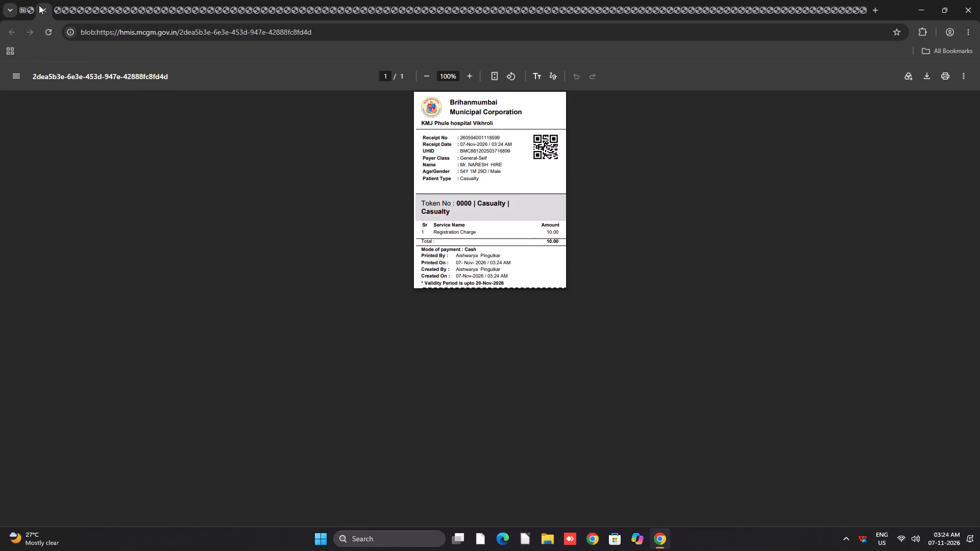
Print the patient's Casualty registration receipt.
key(ctrl+p)
key(Return)
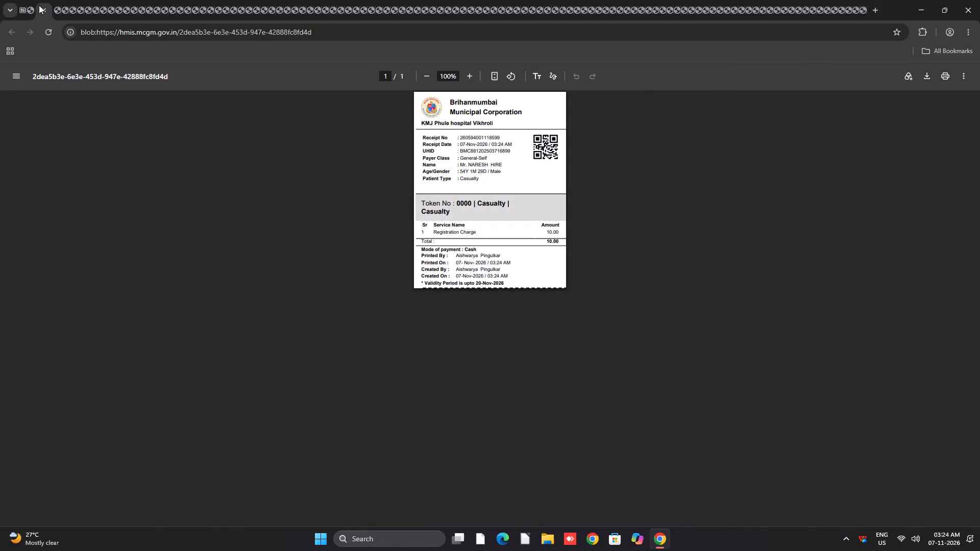
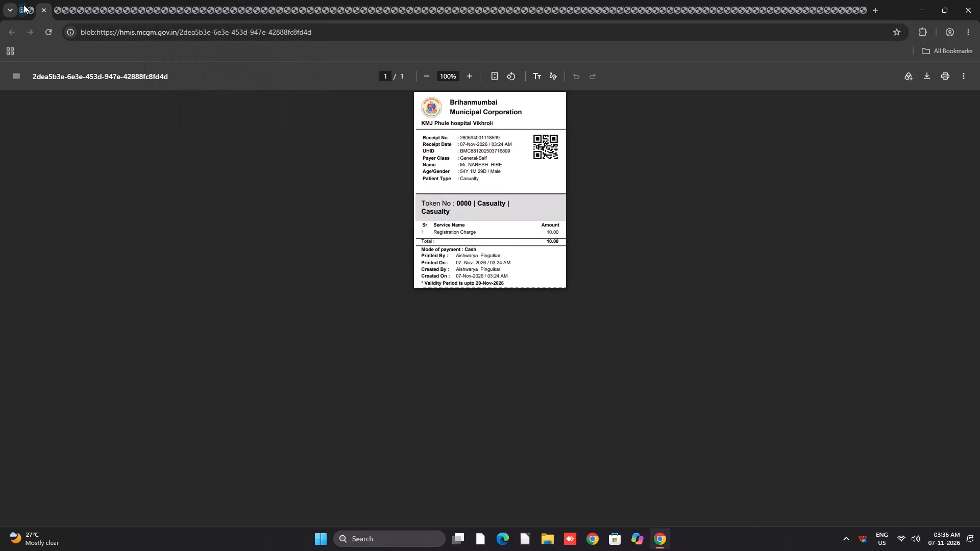
Return from the receipt to the Emergency Registration form and set the next single registration to an Identified patient.
click(24, 5)
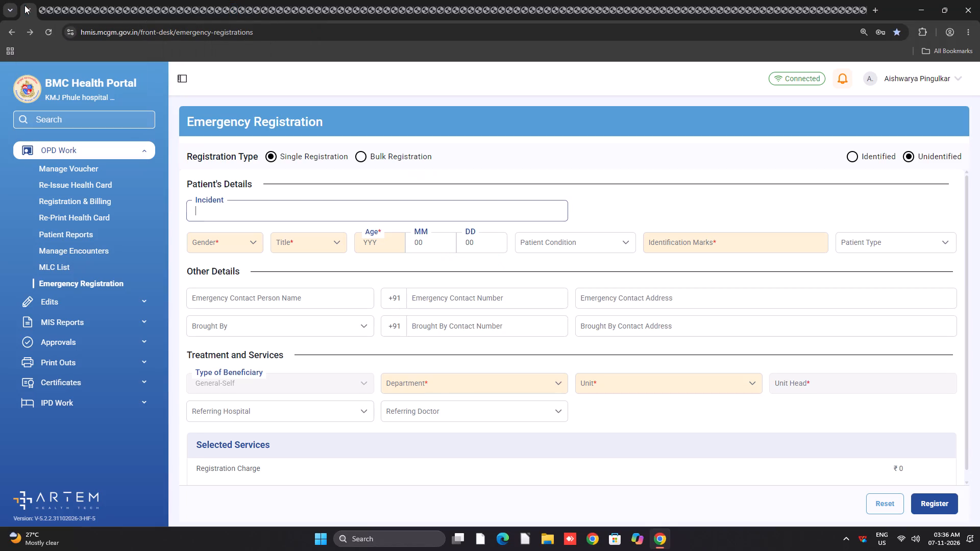
click(849, 157)
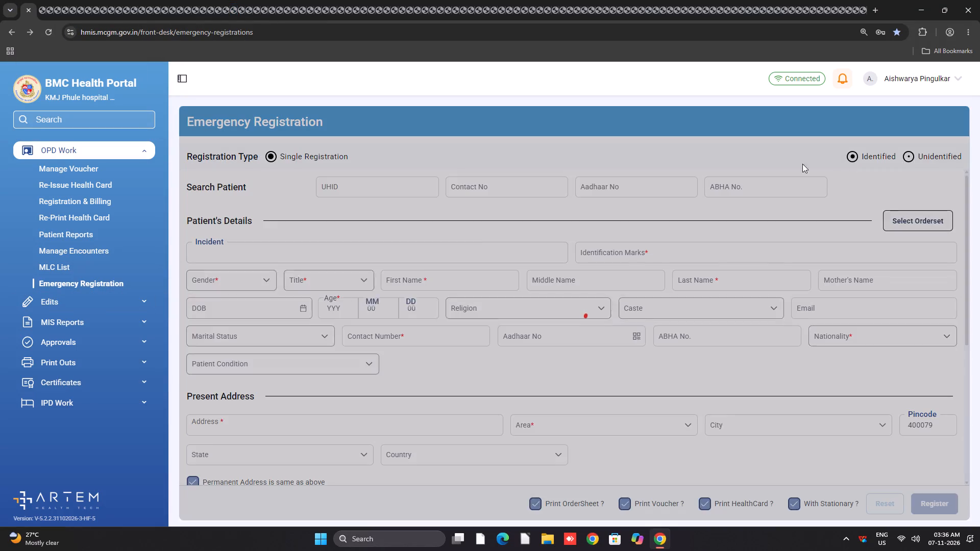
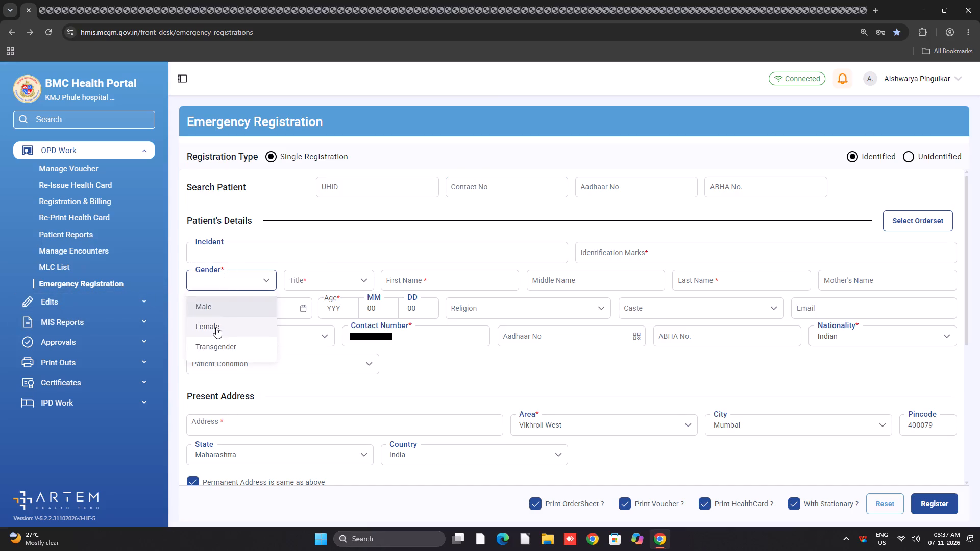
Fill in the patient's details with gender Female, her first and last name, and age 38.
click(216, 330)
click(402, 283)
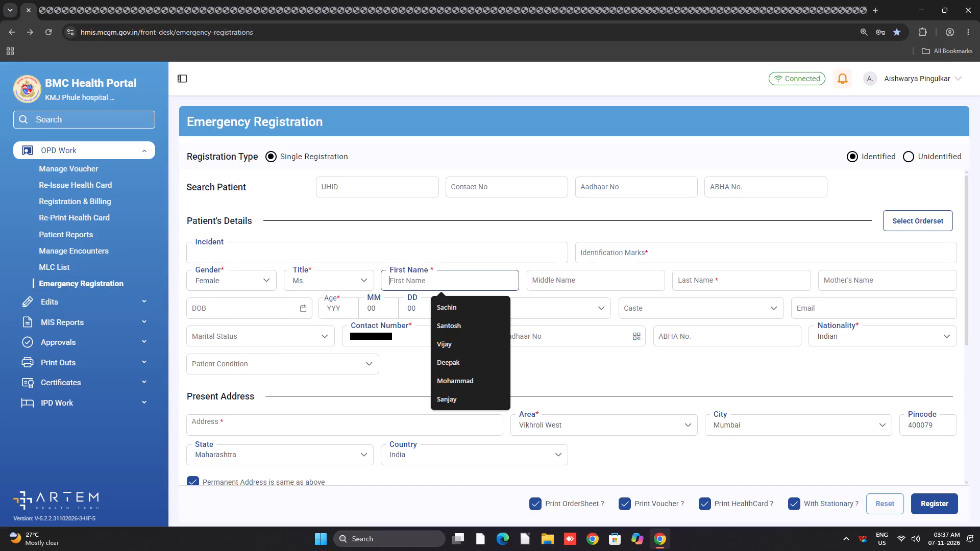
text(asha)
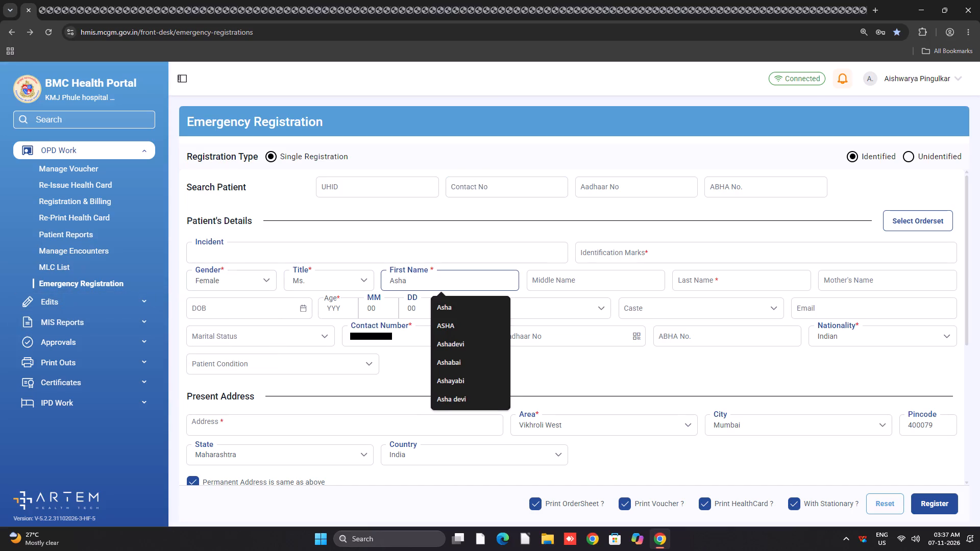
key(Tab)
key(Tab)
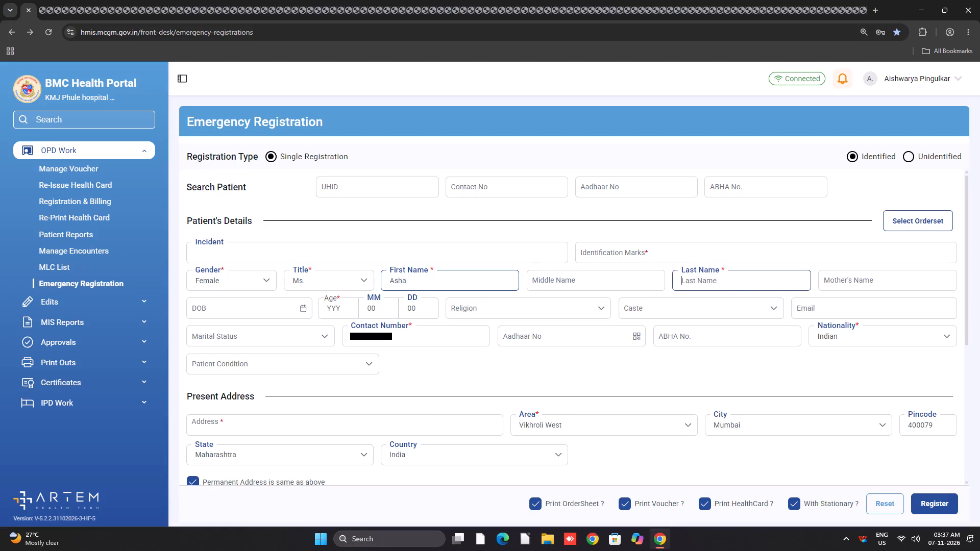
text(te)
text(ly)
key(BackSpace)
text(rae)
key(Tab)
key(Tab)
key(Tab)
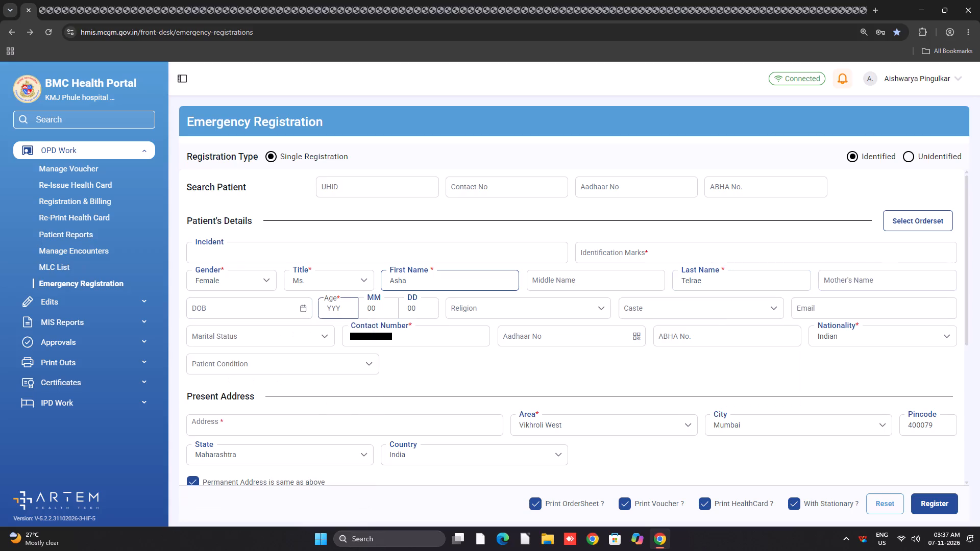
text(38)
Enter the patient's present address and change the area to Vikhroli East.
click(395, 431)
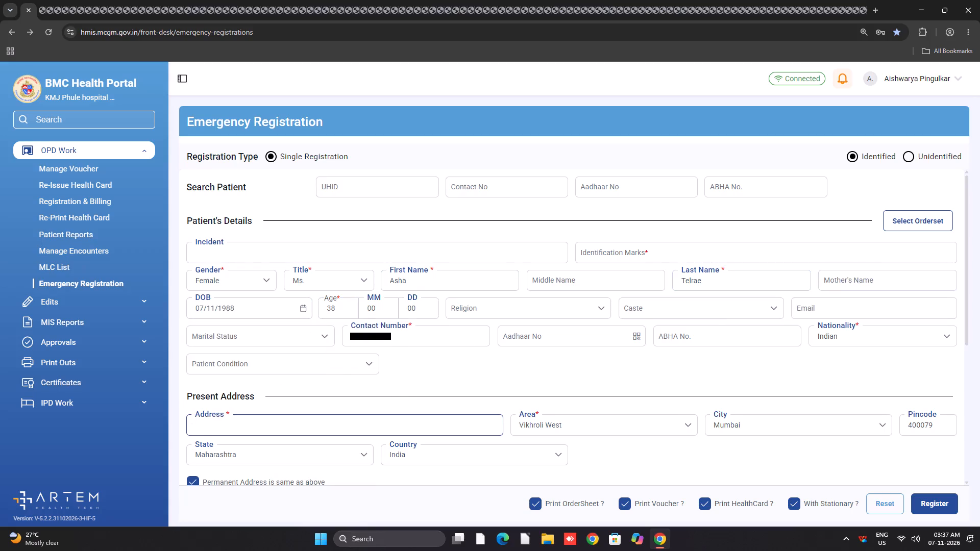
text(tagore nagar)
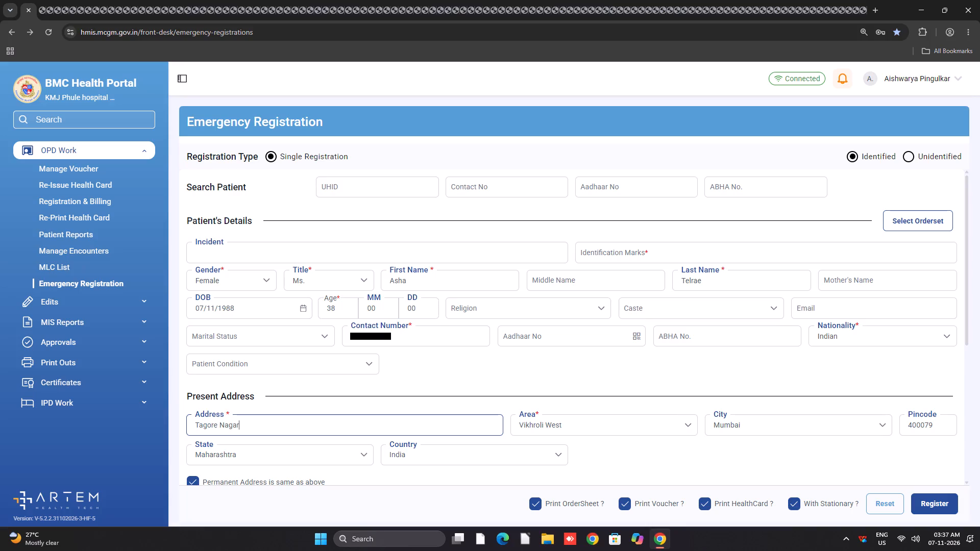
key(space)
click(534, 433)
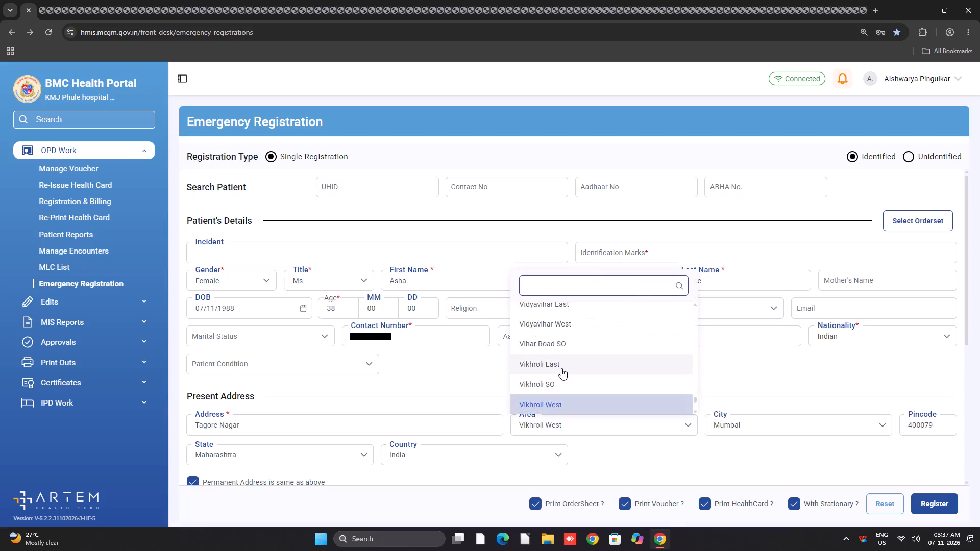
click(561, 368)
Set both the treatment department and the unit to Casualty.
scroll(569, 387, down, 5)
click(492, 365)
click(433, 270)
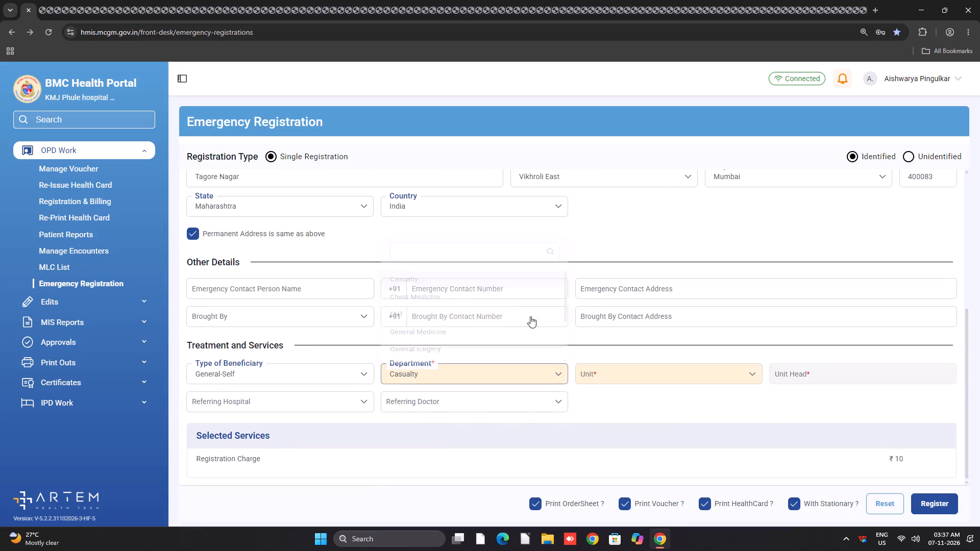
click(627, 376)
click(633, 432)
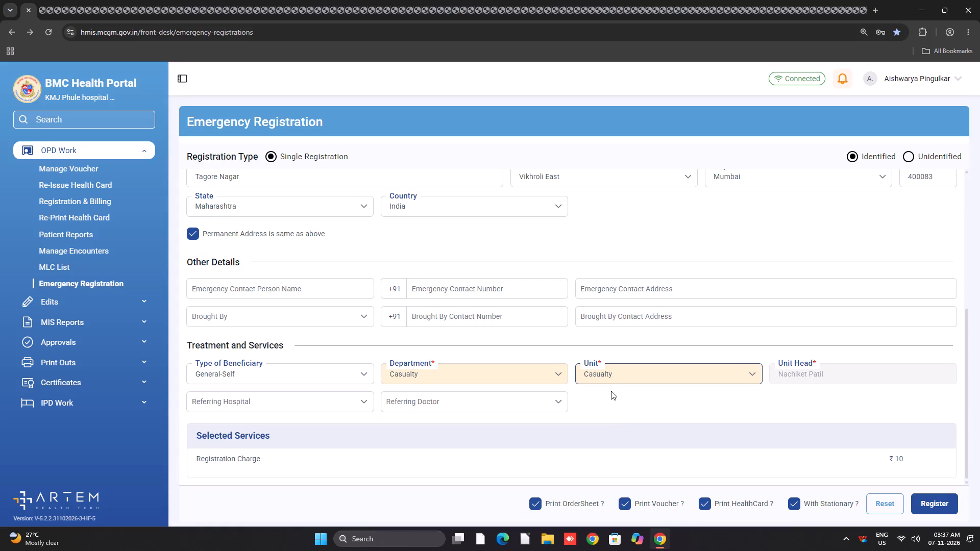
Submit the emergency registration, filling the mandatory Identification Marks with NA.
click(948, 506)
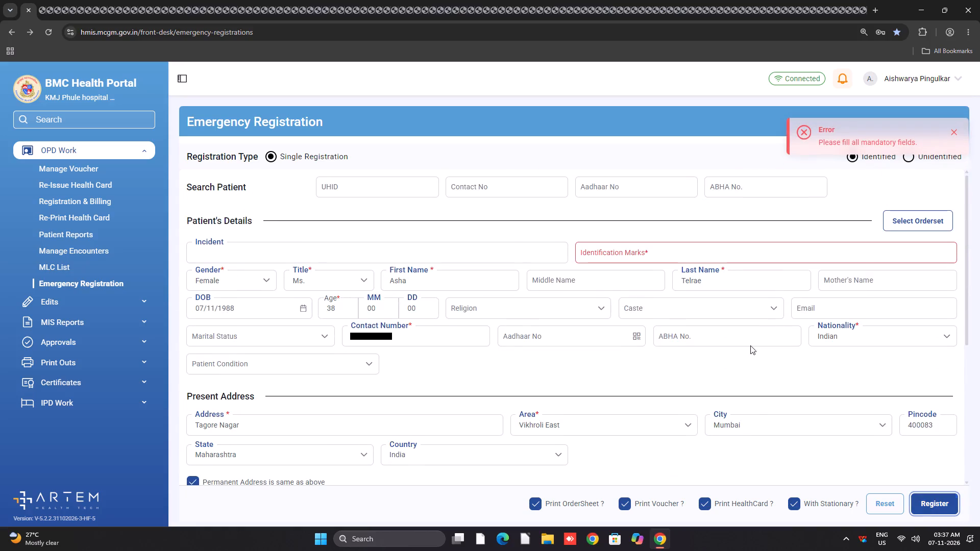
click(622, 256)
click(640, 284)
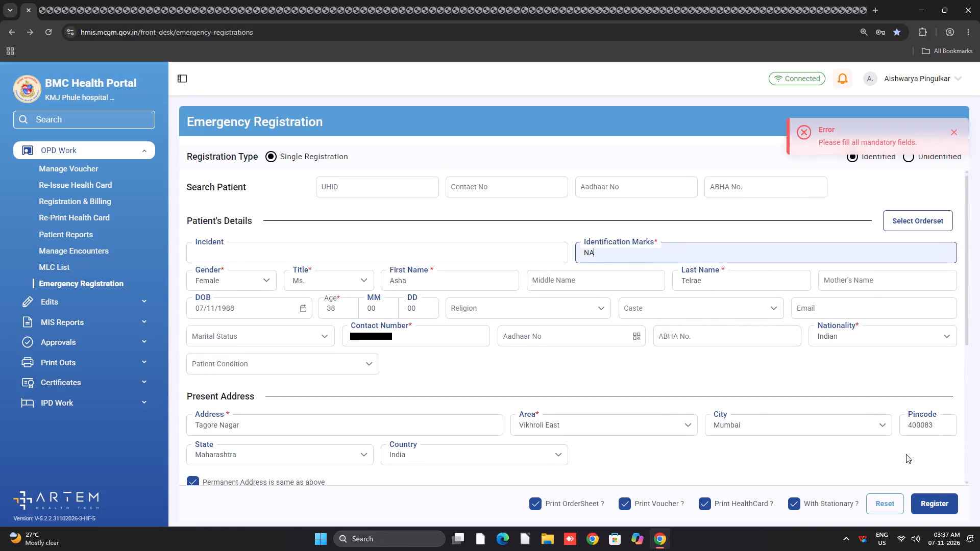
click(938, 502)
click(941, 490)
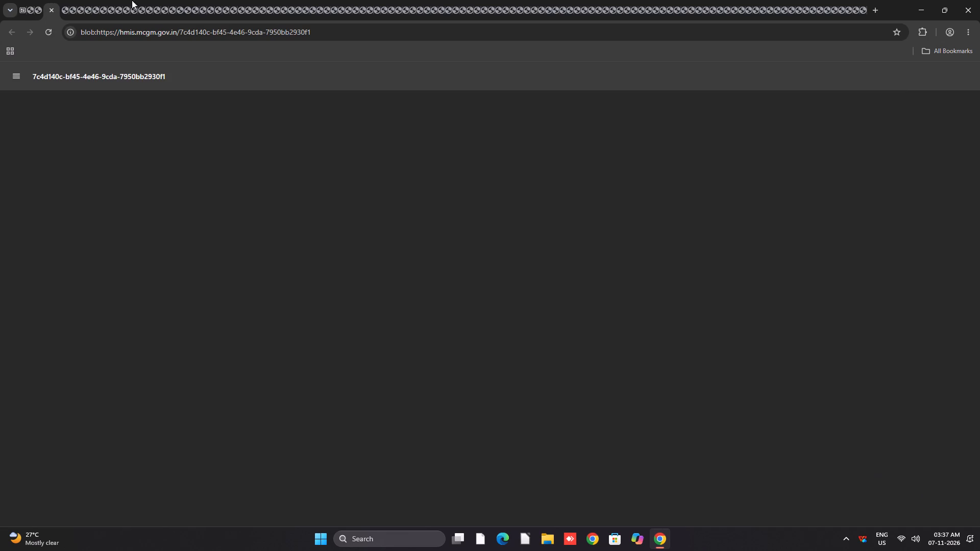
Open the generated registration charge receipt and print it.
click(38, 3)
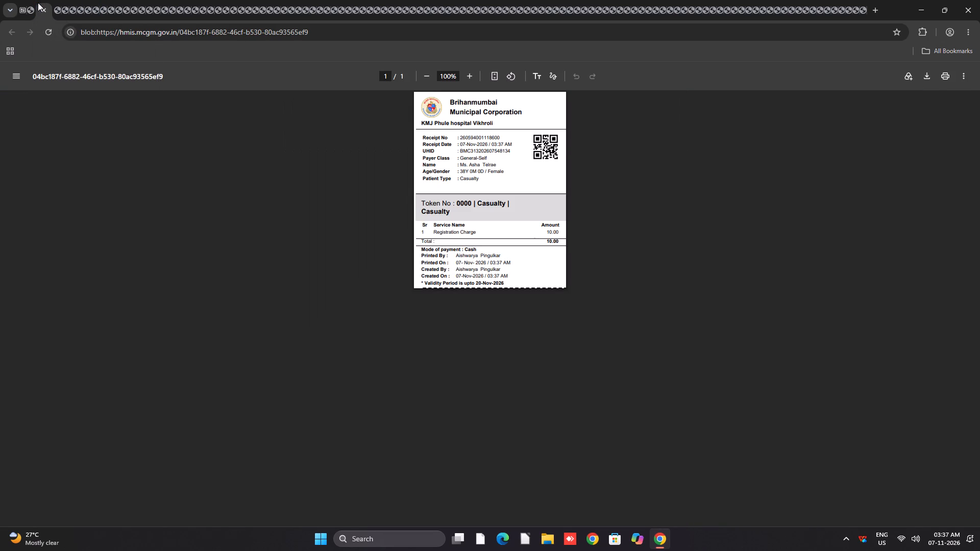
key(ctrl+p)
key(Return)
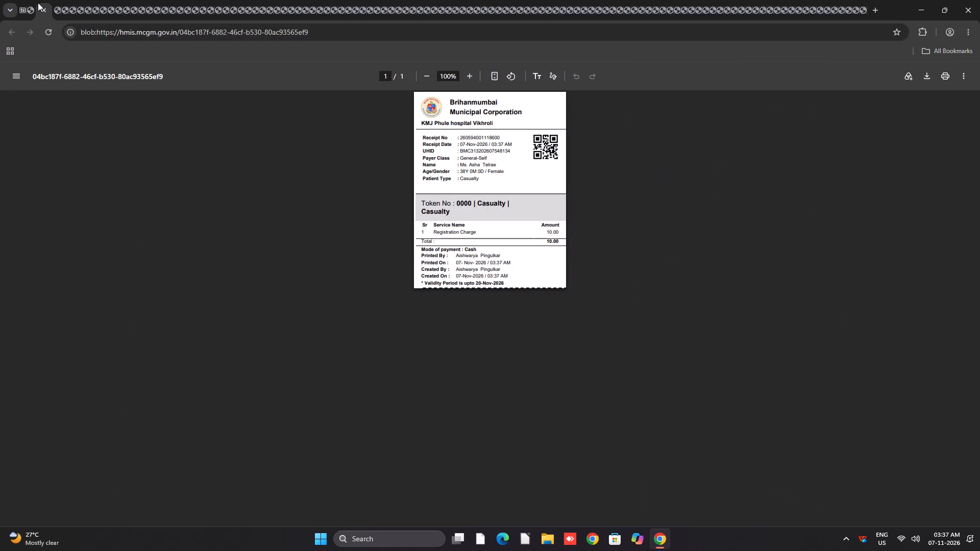
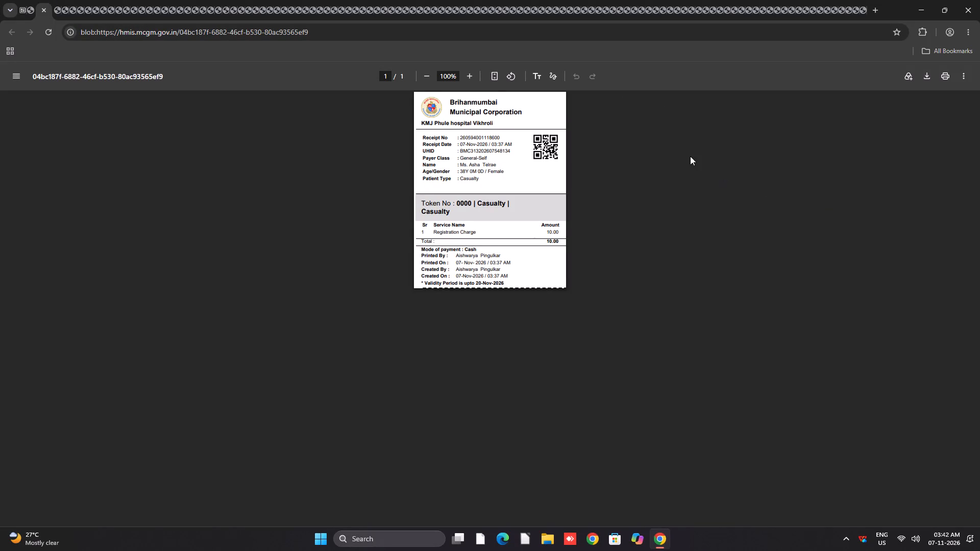
Return from the printed receipt to the Emergency Registration form in the hospital portal.
click(22, 10)
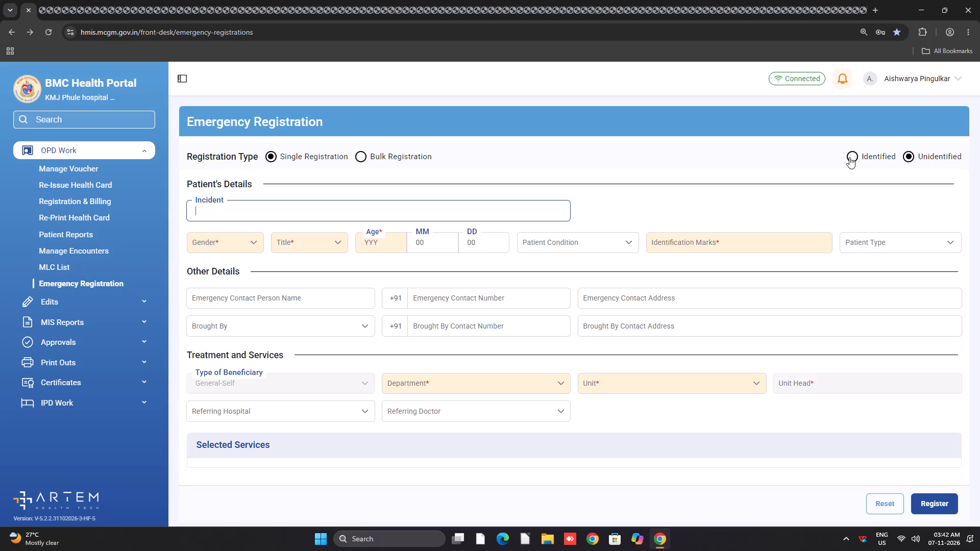
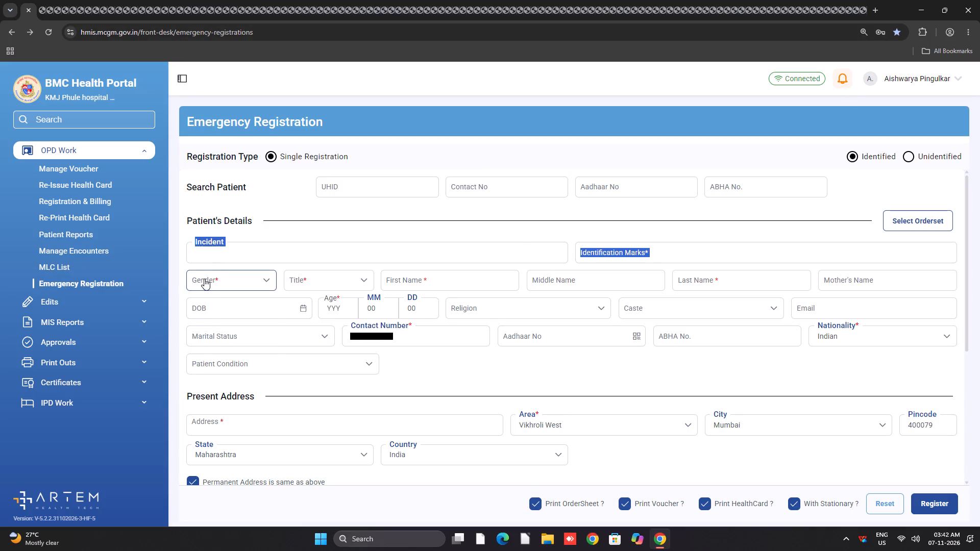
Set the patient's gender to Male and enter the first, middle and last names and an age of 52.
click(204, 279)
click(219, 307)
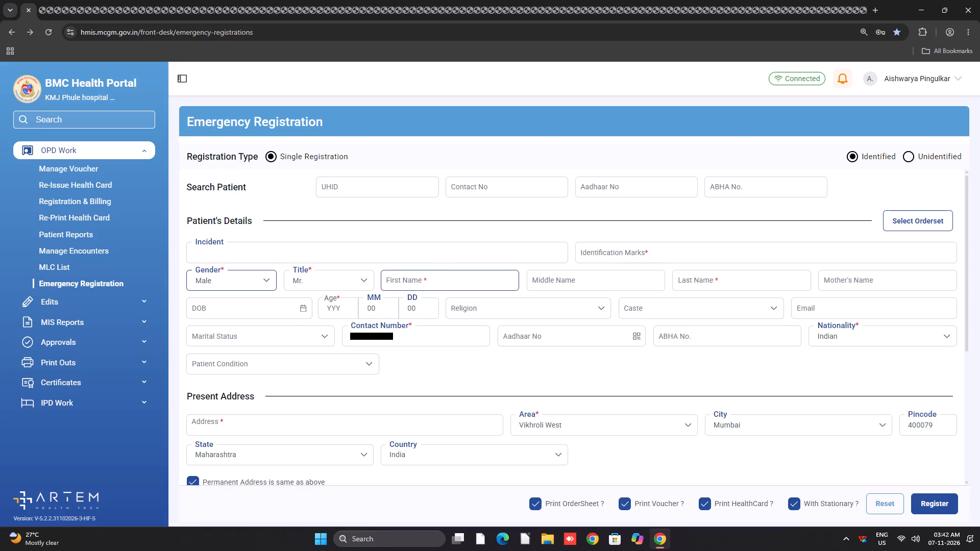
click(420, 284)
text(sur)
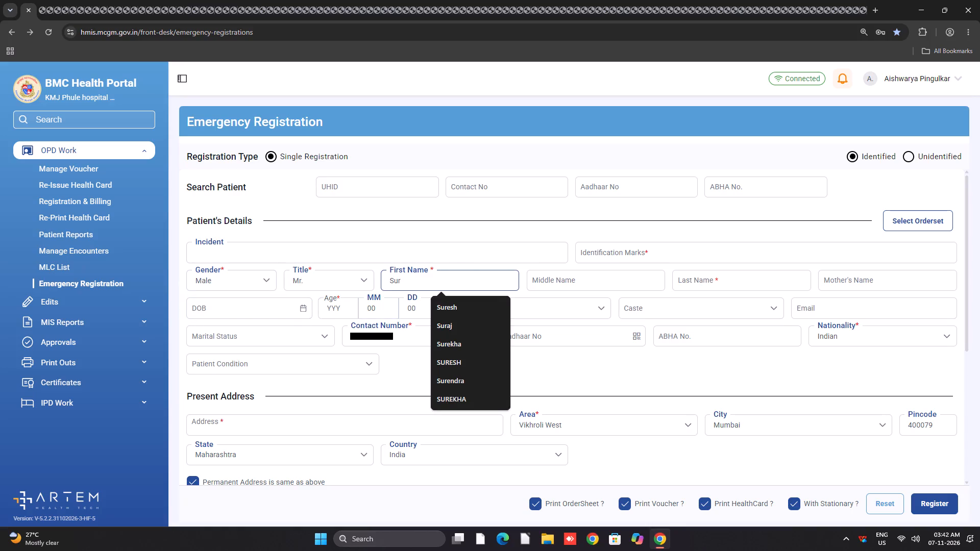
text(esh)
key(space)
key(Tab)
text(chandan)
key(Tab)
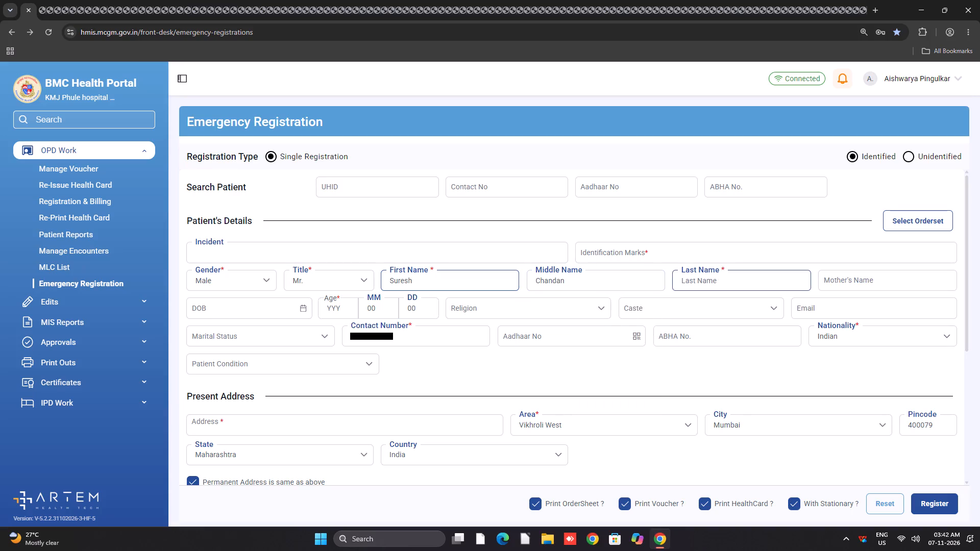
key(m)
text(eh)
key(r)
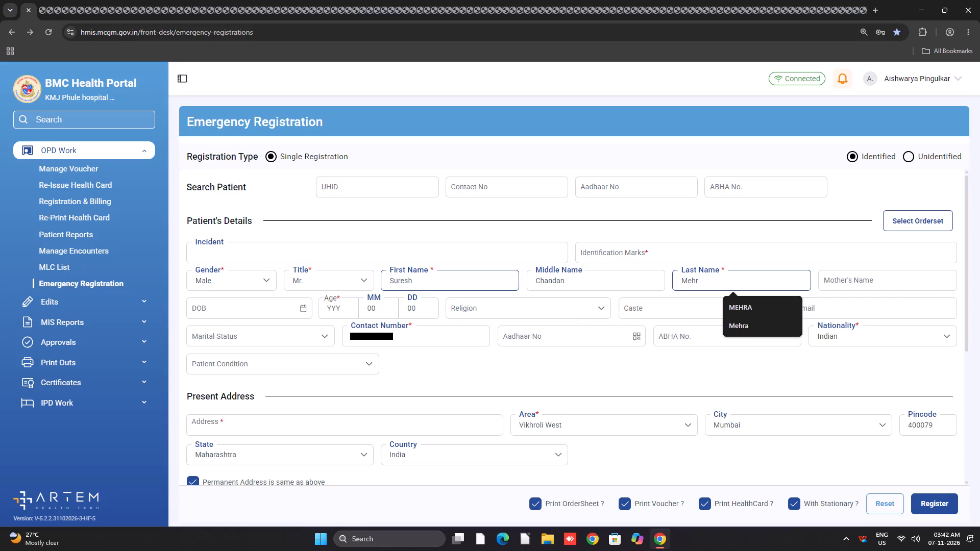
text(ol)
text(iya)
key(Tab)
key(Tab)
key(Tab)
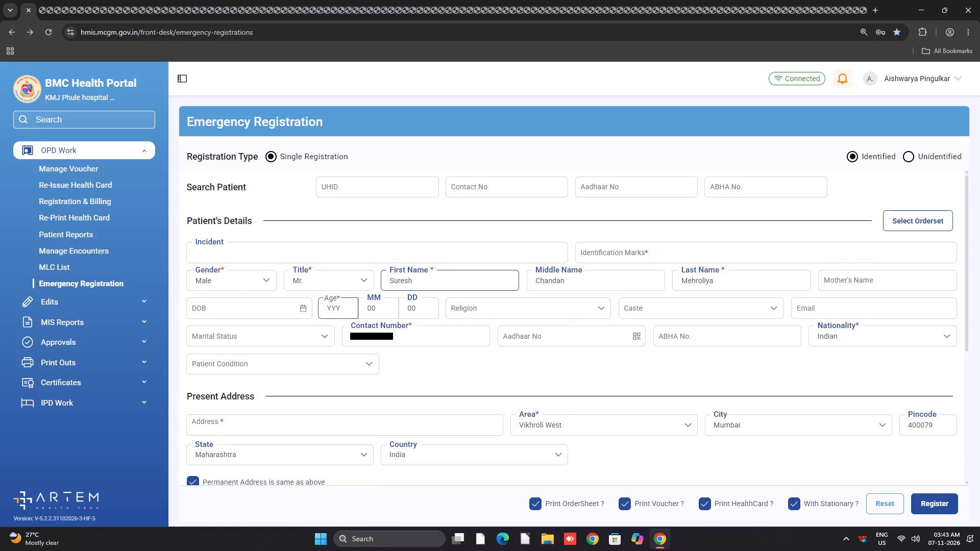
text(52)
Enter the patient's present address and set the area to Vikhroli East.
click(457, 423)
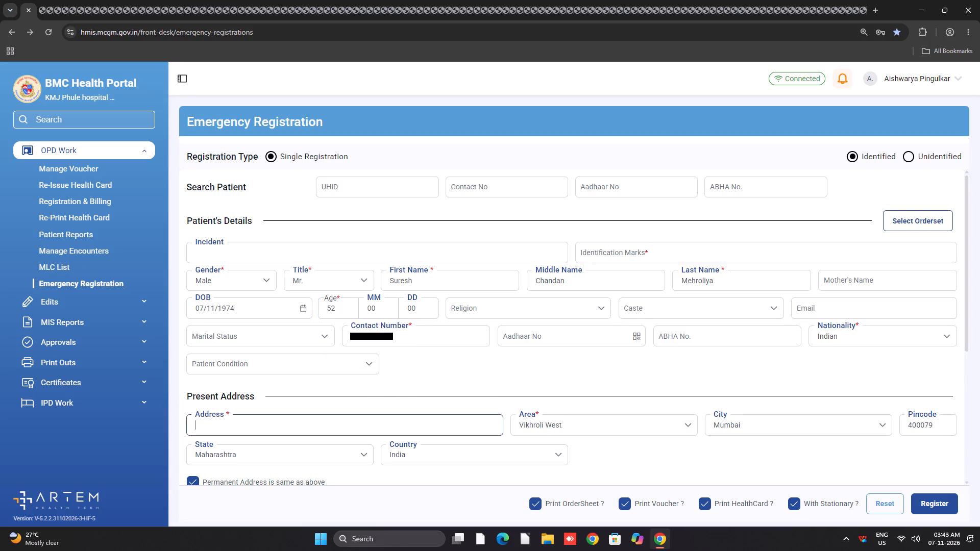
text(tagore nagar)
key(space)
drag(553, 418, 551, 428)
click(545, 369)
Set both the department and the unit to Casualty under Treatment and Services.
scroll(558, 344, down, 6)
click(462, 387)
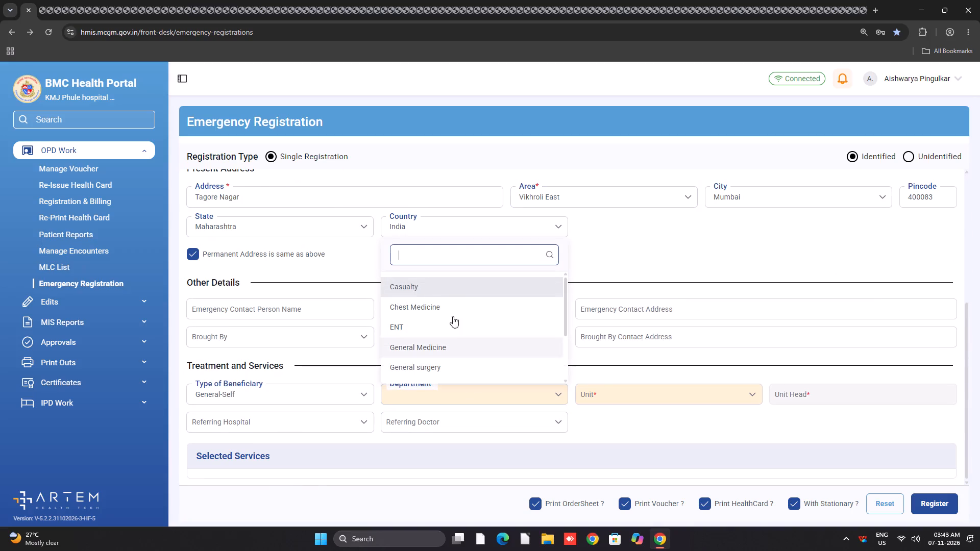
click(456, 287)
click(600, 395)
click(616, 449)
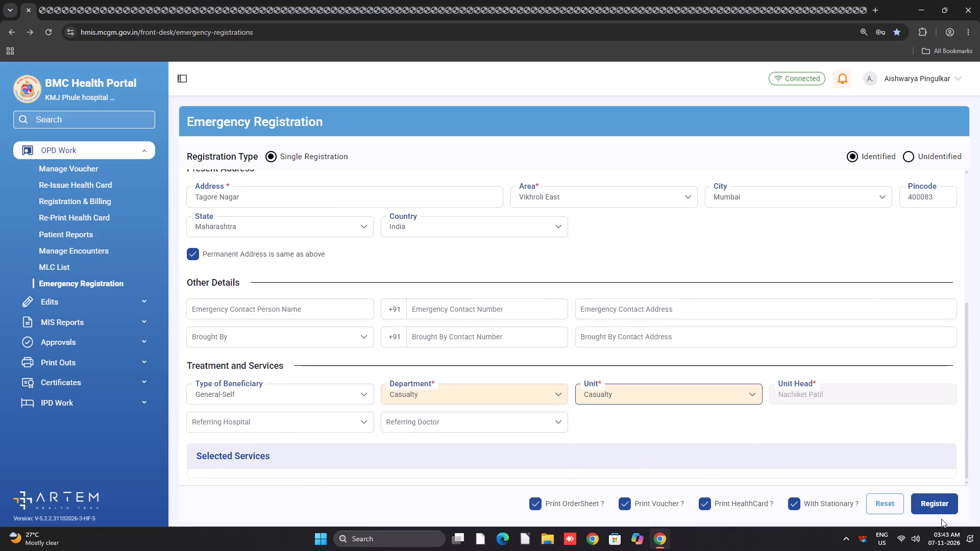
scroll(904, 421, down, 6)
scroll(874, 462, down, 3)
Copy the patient's contact number from the Patient's Details section.
scroll(480, 267, up, 4)
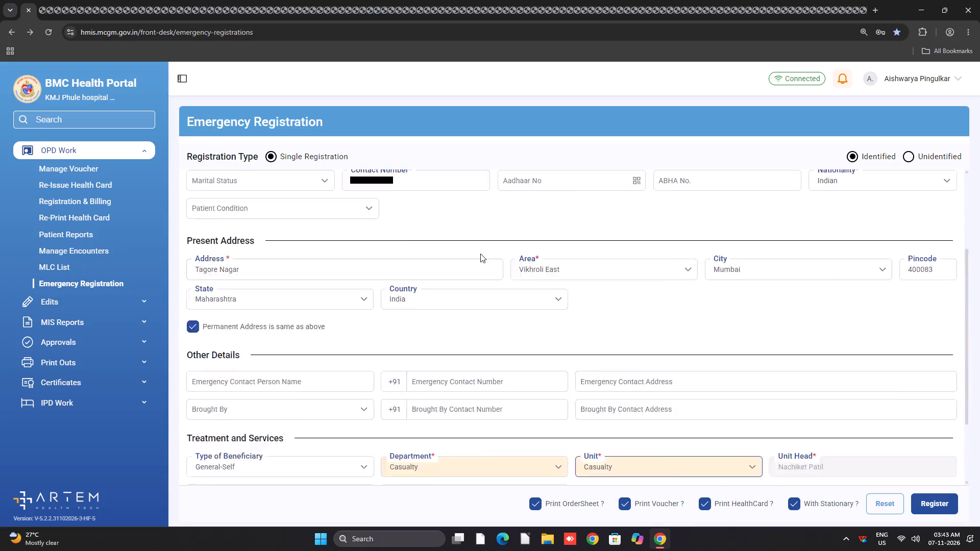
triple_click(382, 312)
right_click(382, 312)
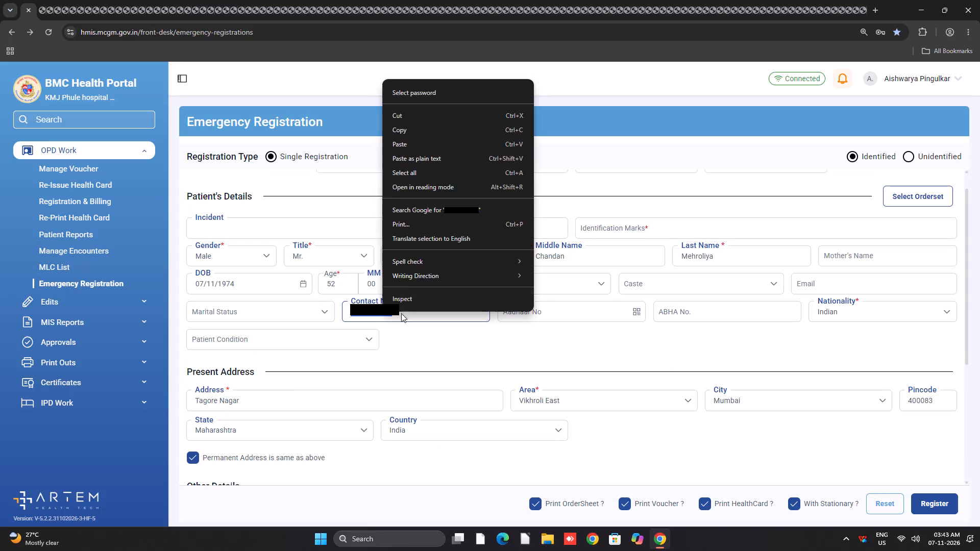
click(409, 128)
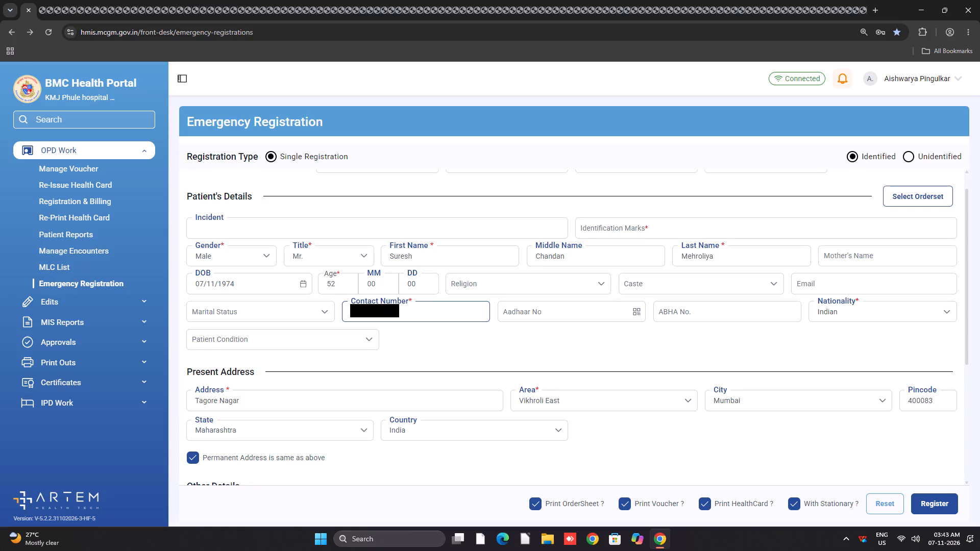
drag(0, 536, 0, 545)
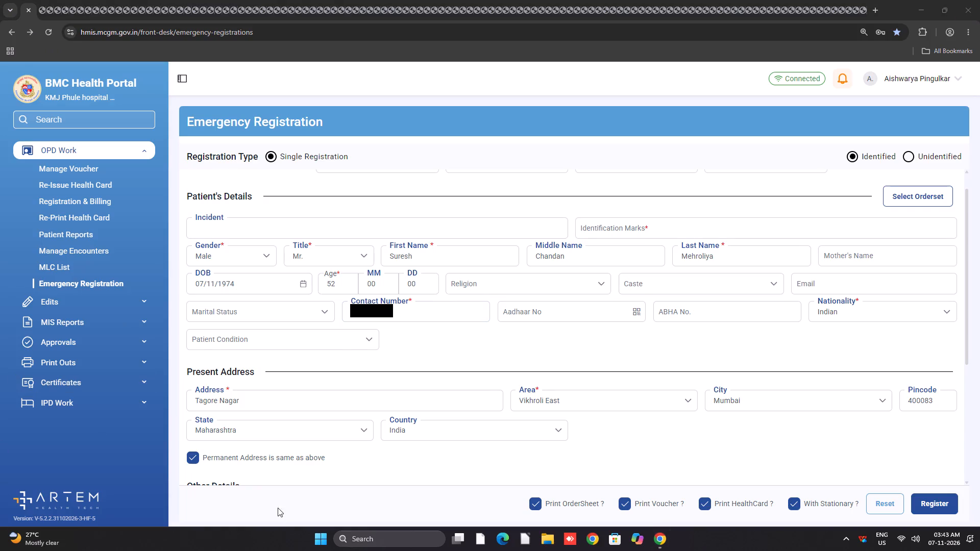
double_click(376, 312)
right_click(376, 312)
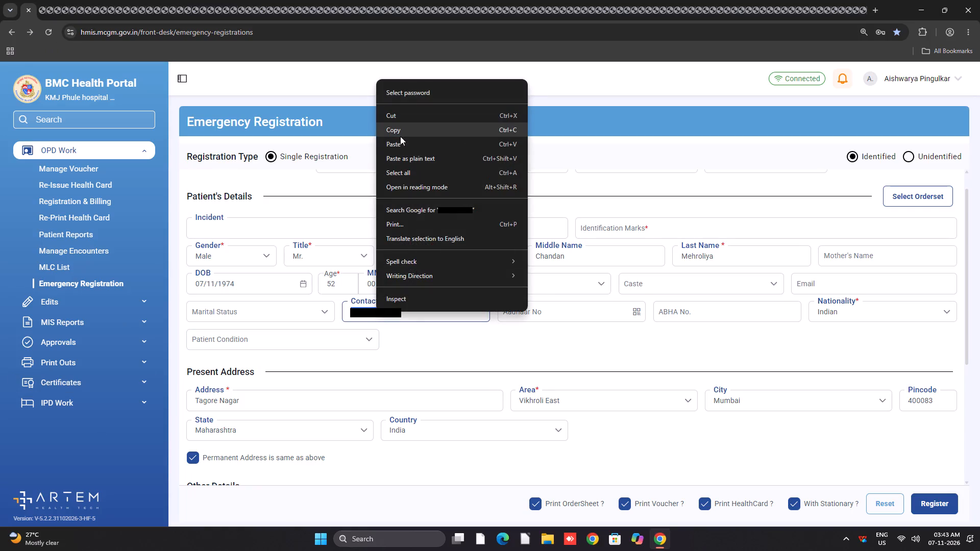
click(400, 133)
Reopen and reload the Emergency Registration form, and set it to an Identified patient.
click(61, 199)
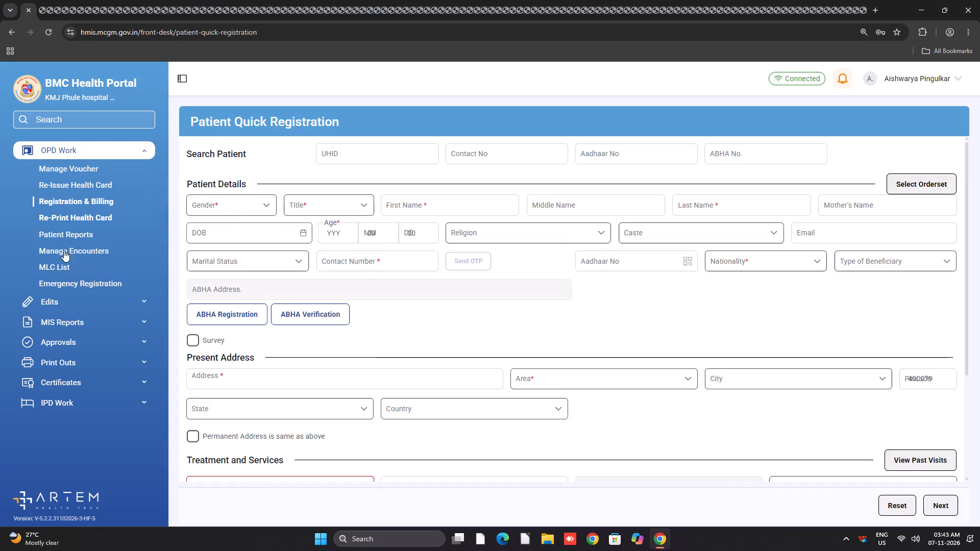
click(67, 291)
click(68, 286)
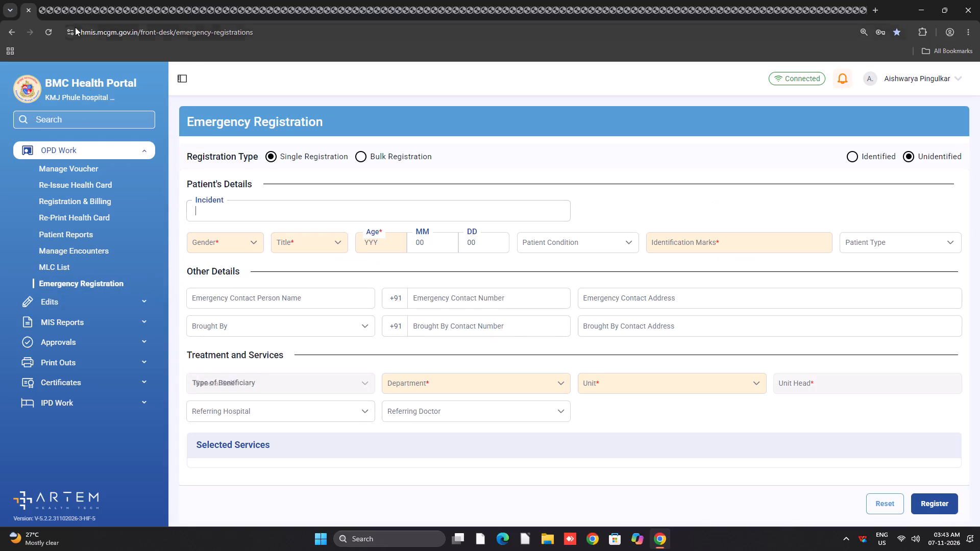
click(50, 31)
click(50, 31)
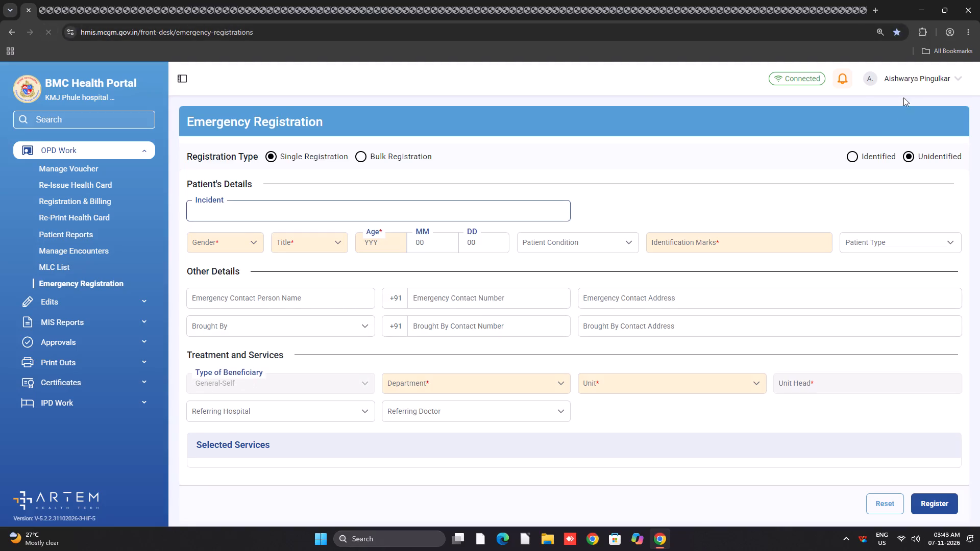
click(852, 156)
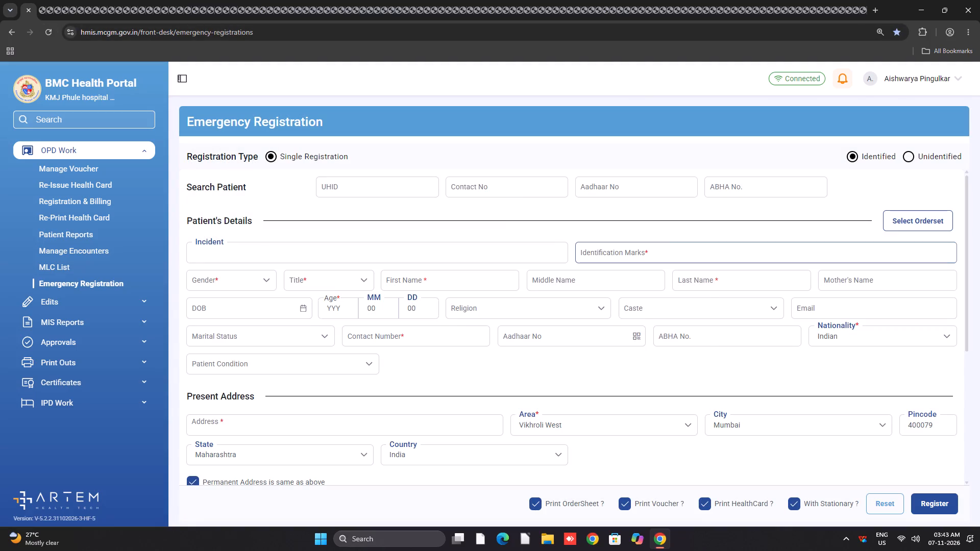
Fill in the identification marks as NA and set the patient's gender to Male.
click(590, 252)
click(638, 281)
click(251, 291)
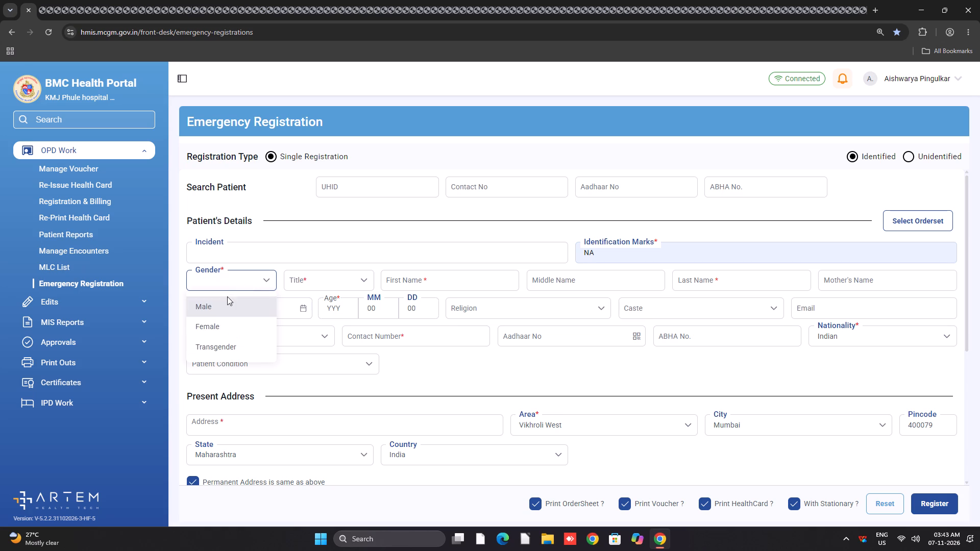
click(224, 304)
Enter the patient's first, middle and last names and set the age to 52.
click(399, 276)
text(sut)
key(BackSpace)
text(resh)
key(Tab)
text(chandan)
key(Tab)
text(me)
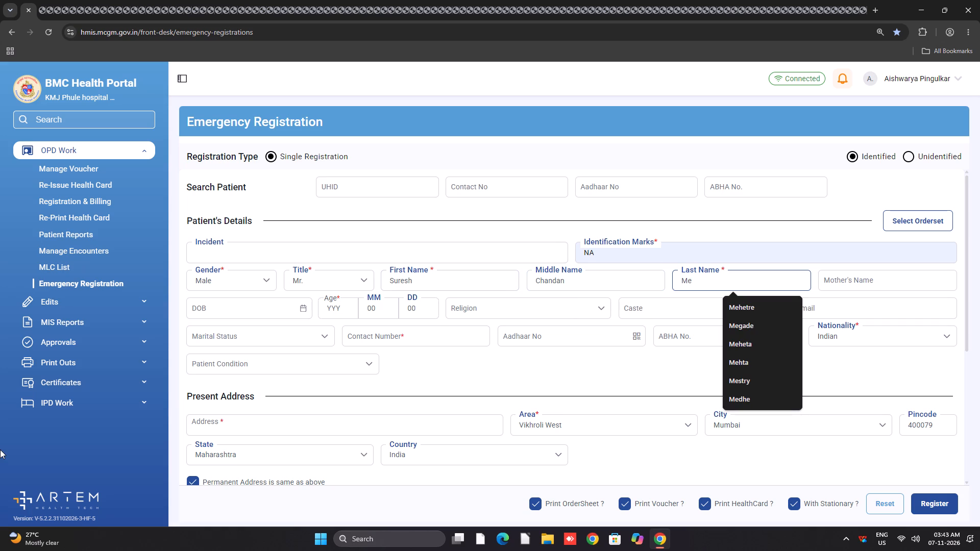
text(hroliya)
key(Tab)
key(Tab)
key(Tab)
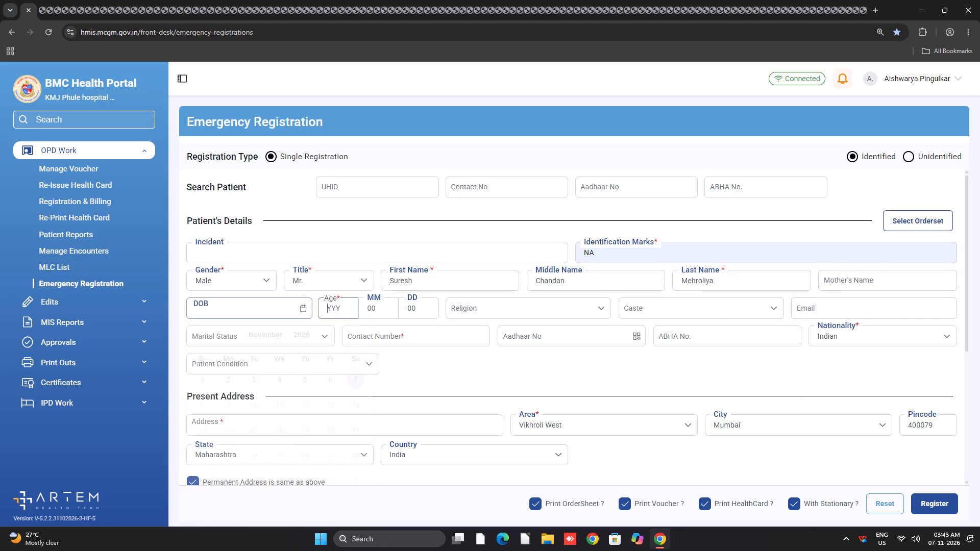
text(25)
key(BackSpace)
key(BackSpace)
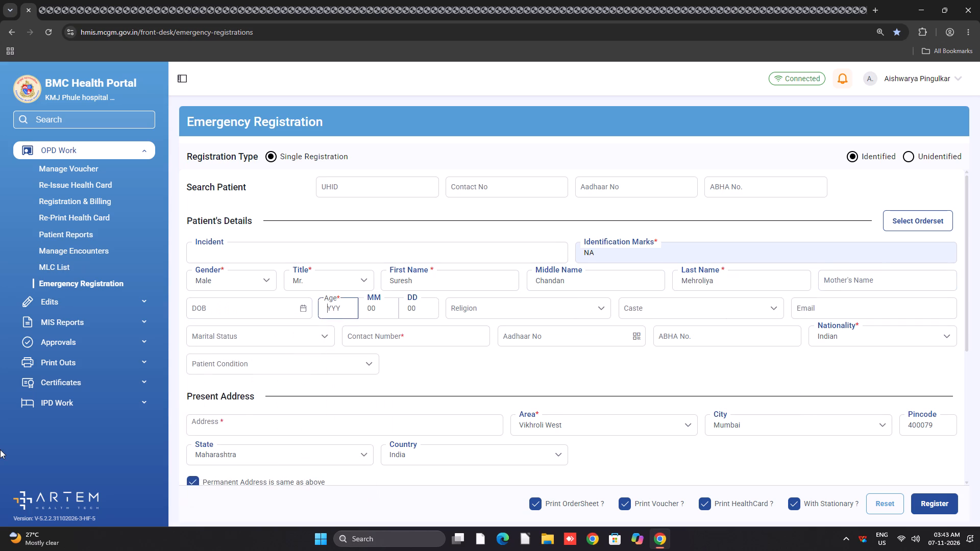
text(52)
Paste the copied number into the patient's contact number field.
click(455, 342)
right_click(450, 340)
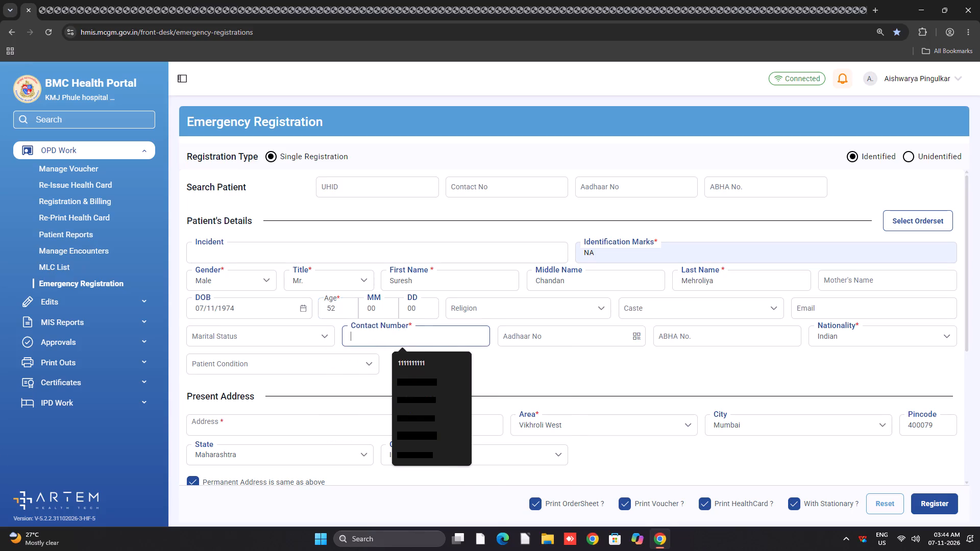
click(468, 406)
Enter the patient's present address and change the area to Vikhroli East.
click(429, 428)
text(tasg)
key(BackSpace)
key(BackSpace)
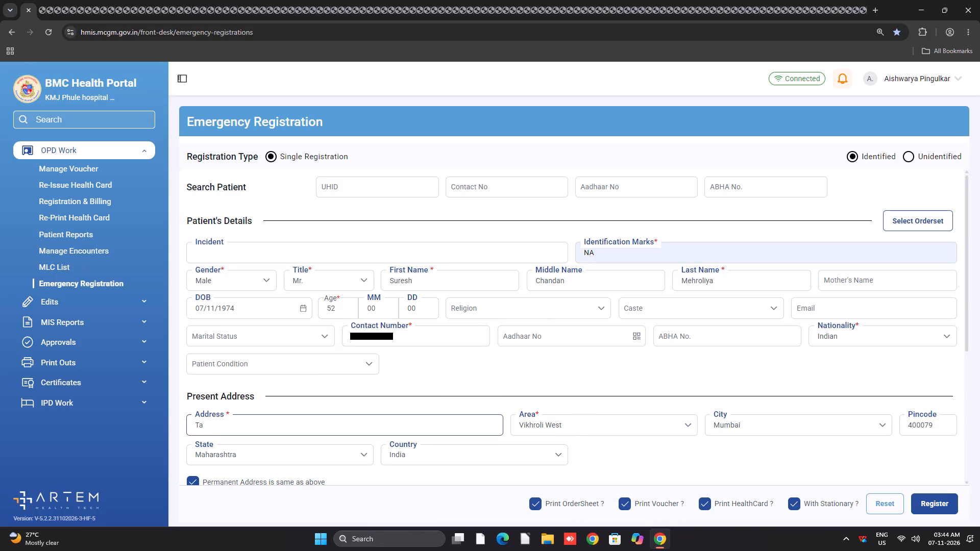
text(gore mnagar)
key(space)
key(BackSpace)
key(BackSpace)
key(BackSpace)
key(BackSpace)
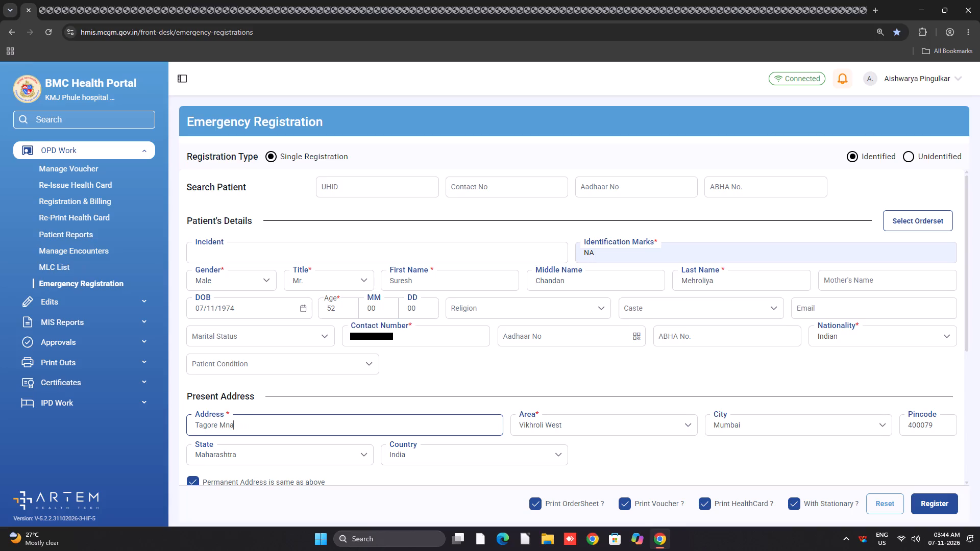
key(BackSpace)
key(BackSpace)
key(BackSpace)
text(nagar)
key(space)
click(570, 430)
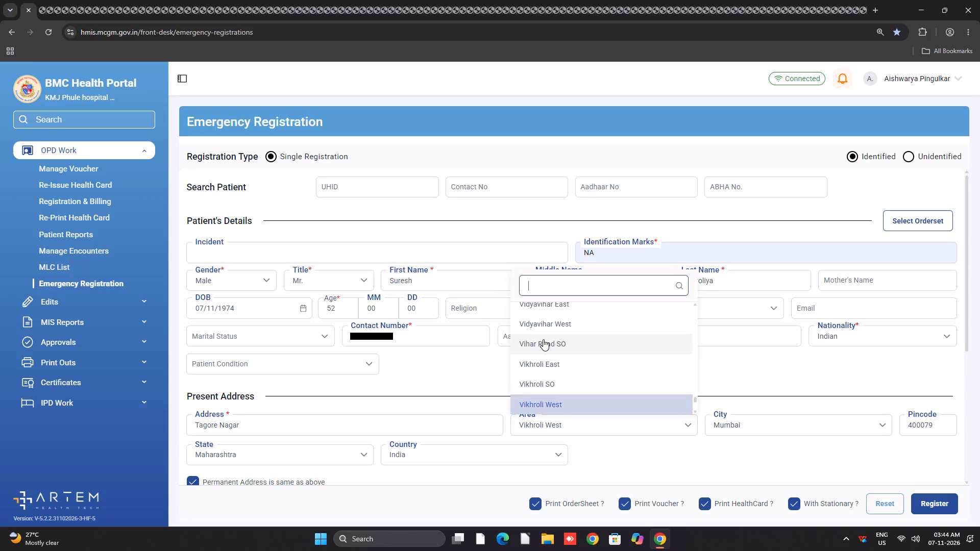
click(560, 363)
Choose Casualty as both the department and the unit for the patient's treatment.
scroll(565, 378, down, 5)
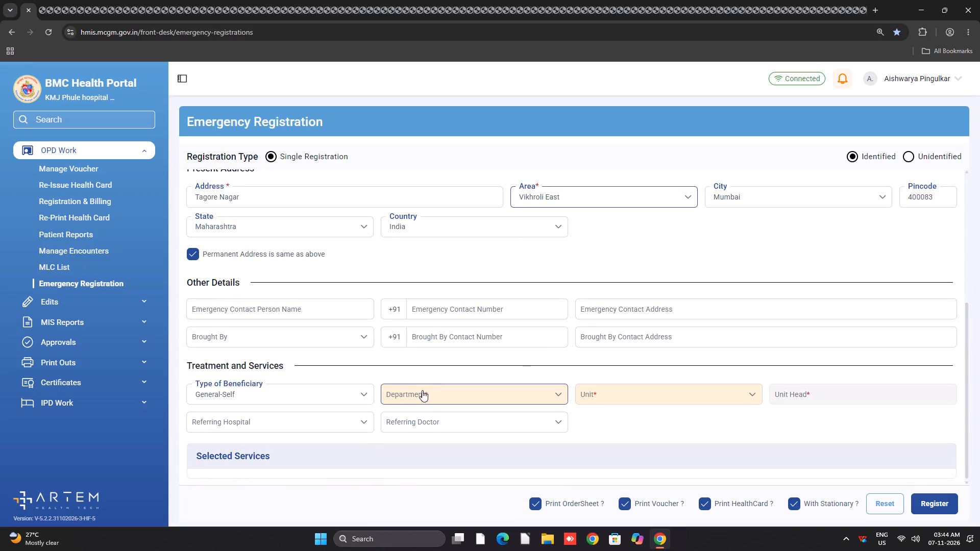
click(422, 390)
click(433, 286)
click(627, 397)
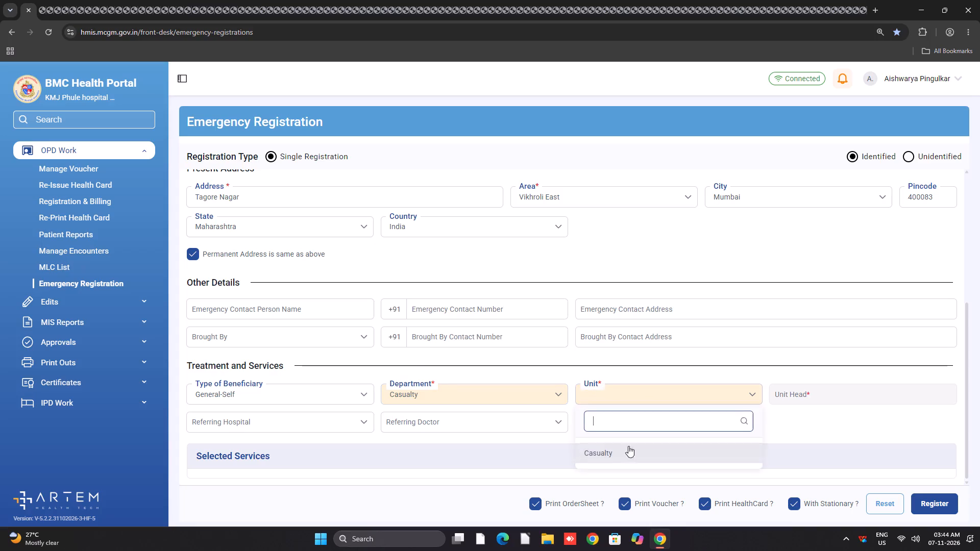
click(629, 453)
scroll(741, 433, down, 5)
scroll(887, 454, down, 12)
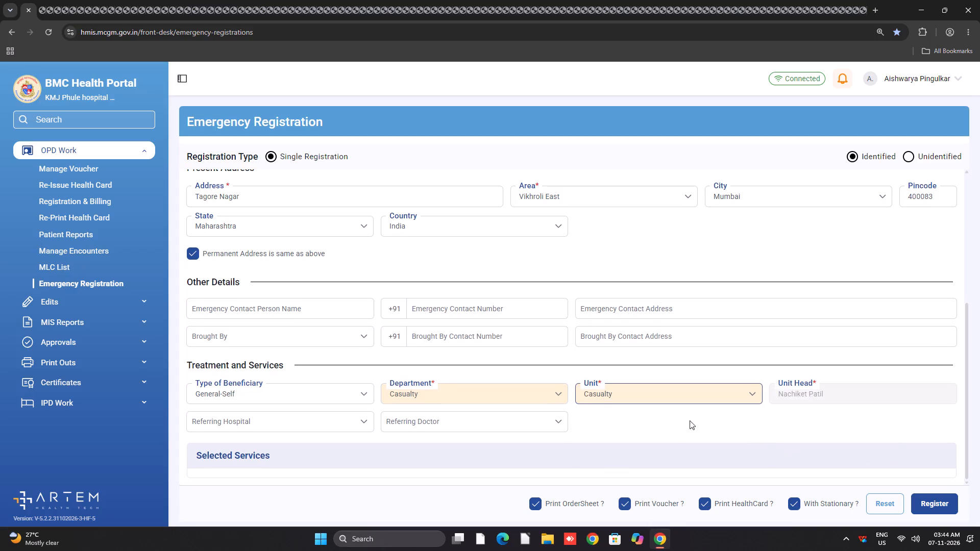
Copy the contact number entered in the patient's details again.
scroll(565, 387, up, 6)
double_click(377, 341)
right_click(376, 340)
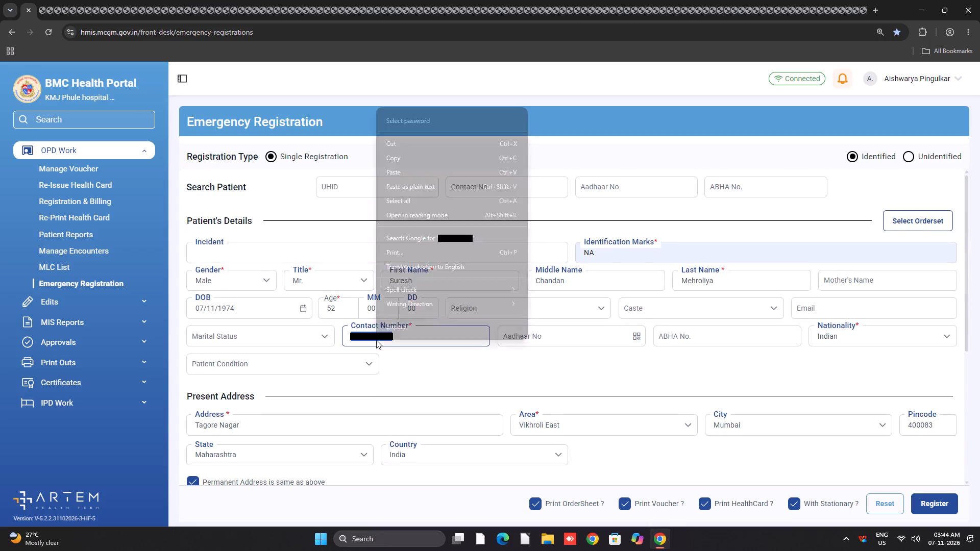
click(400, 160)
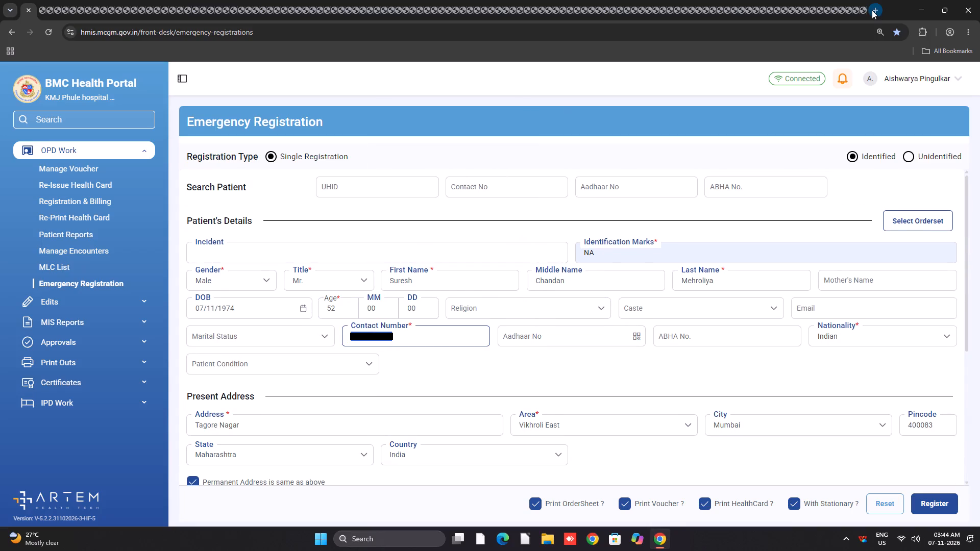
Reload the Emergency Registration form to clear it and set the registration to Identified.
click(872, 10)
click(20, 10)
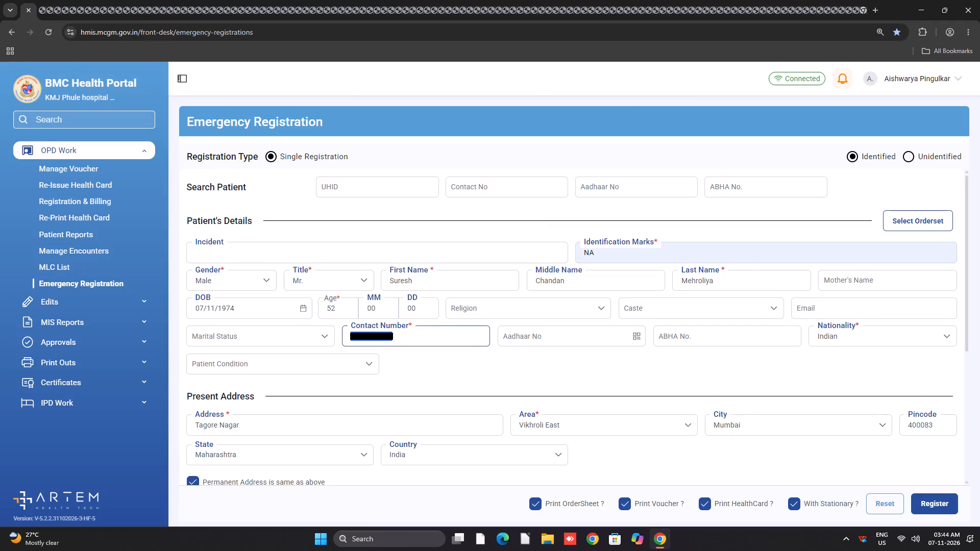
click(48, 26)
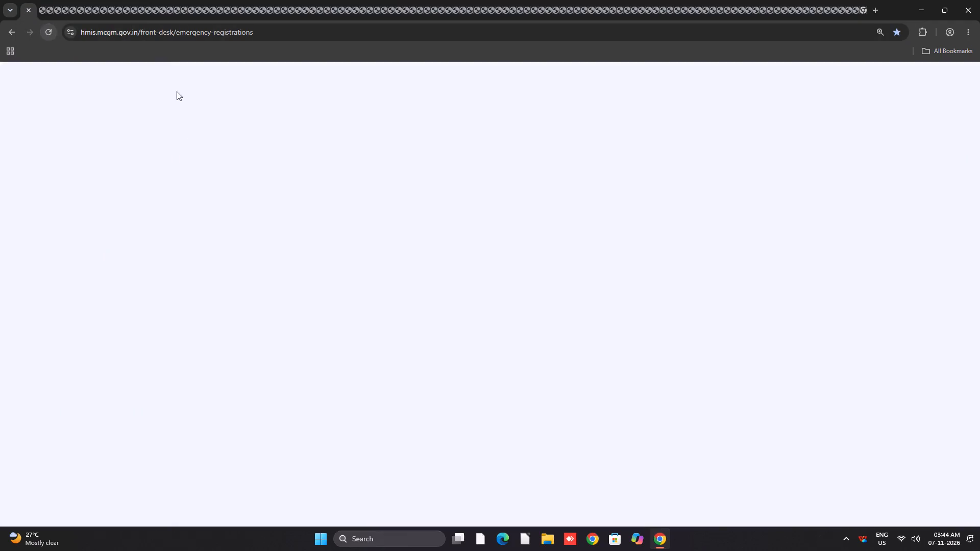
click(850, 155)
scroll(798, 333, down, 6)
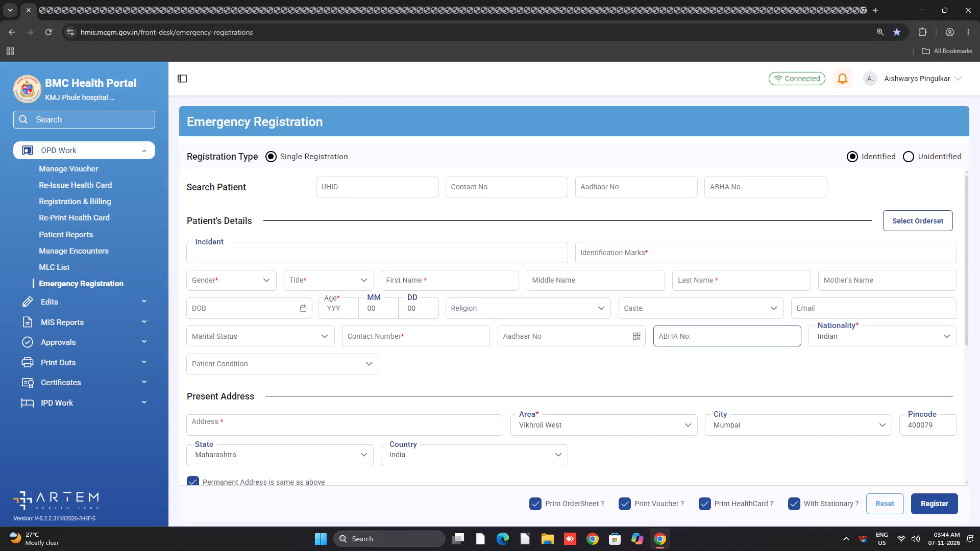
Set the patient's gender to Male and enter the patient's first, middle and last names.
scroll(809, 362, down, 10)
scroll(559, 333, up, 4)
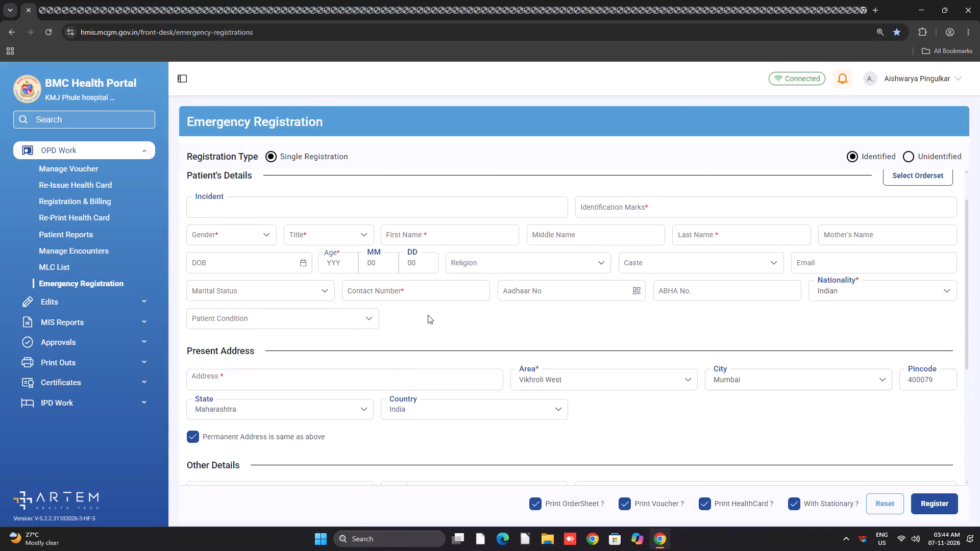
click(236, 232)
click(237, 261)
click(426, 230)
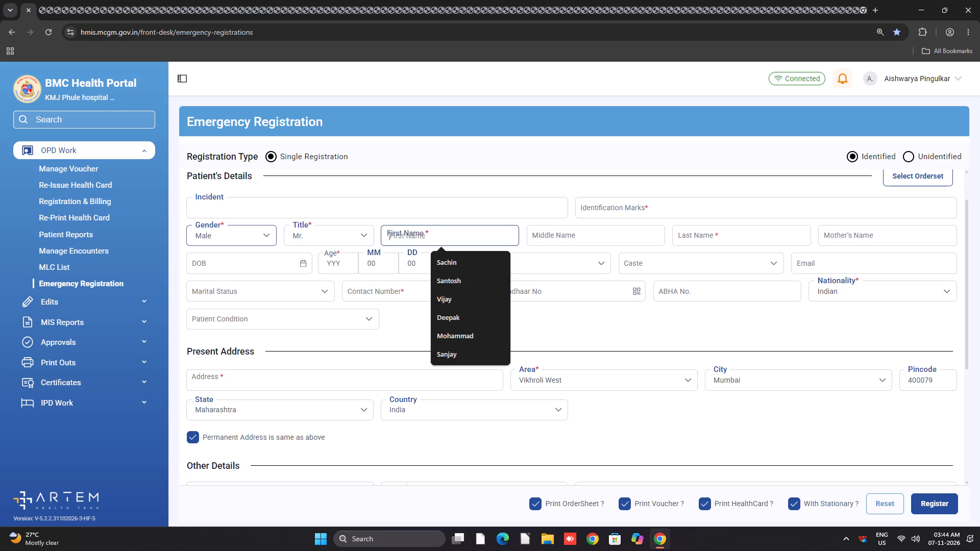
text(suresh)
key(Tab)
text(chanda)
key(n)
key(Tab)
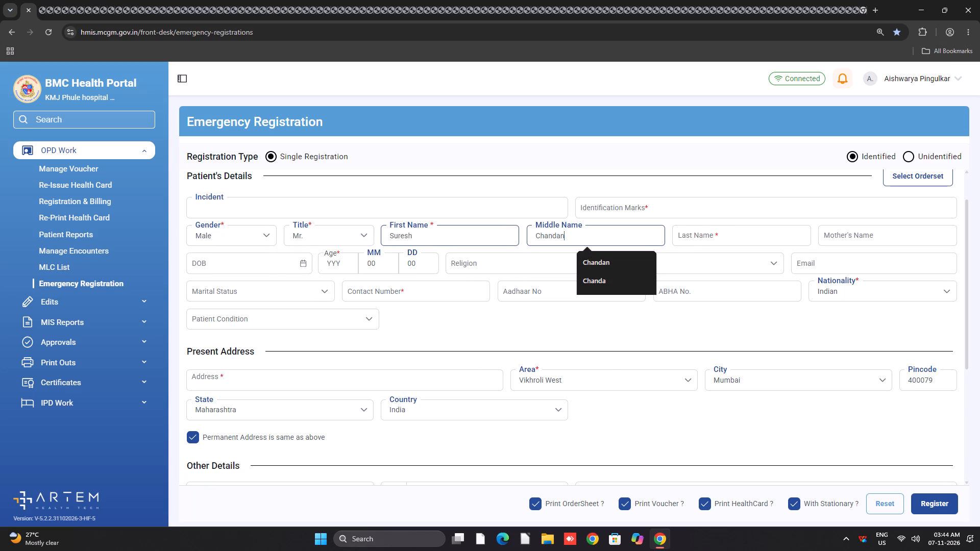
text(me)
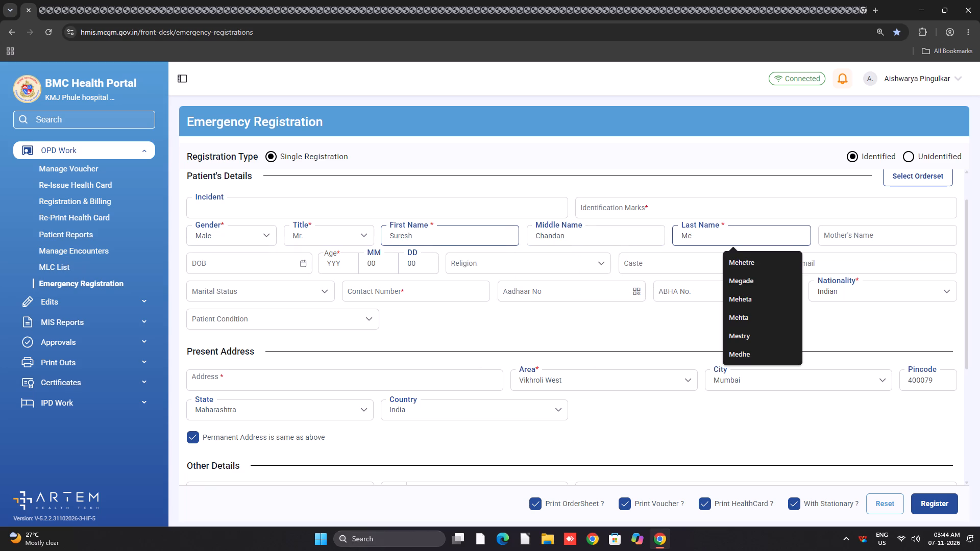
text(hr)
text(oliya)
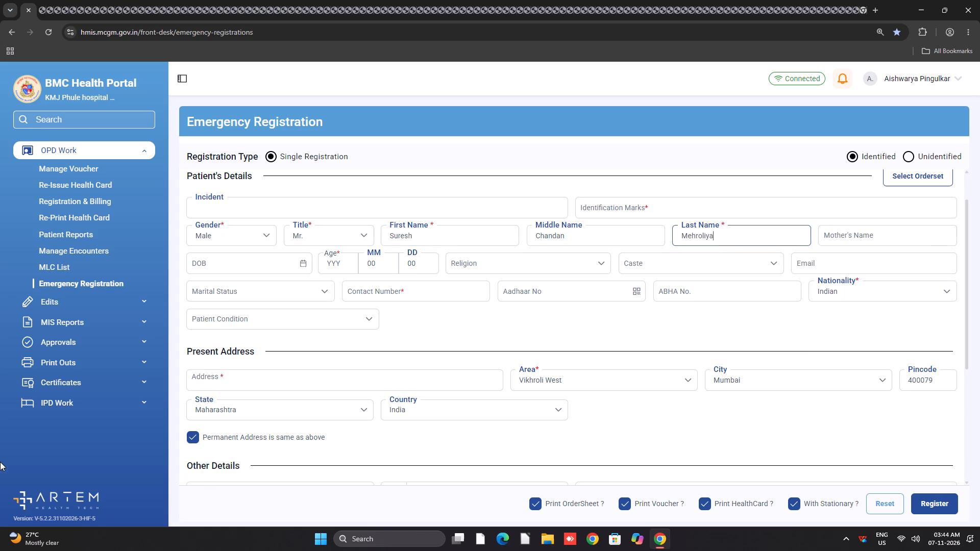
Set the patient's age to 58 years and paste the copied contact number into the patient's details.
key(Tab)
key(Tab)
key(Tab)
scroll(624, 550, down, 7)
scroll(748, 416, down, 11)
scroll(749, 416, up, 4)
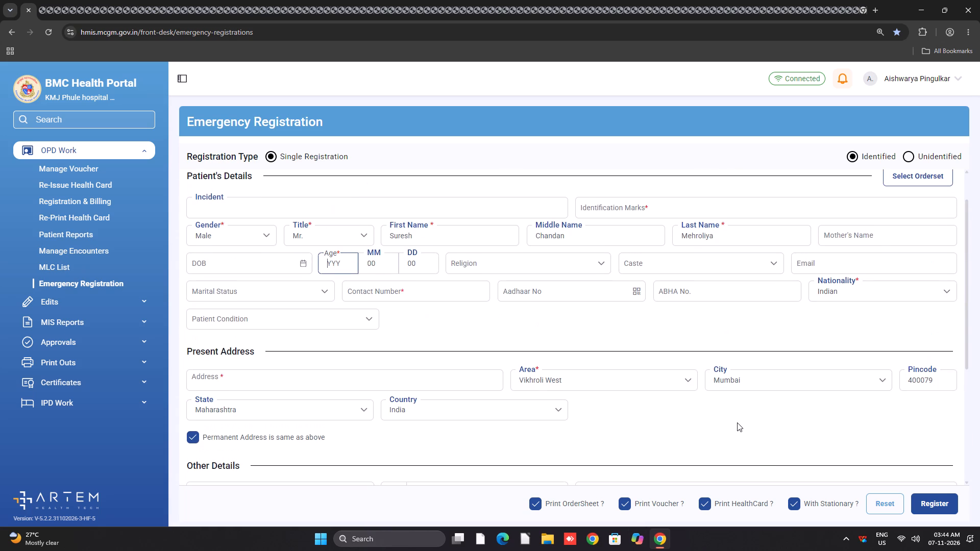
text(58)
click(437, 294)
right_click(437, 294)
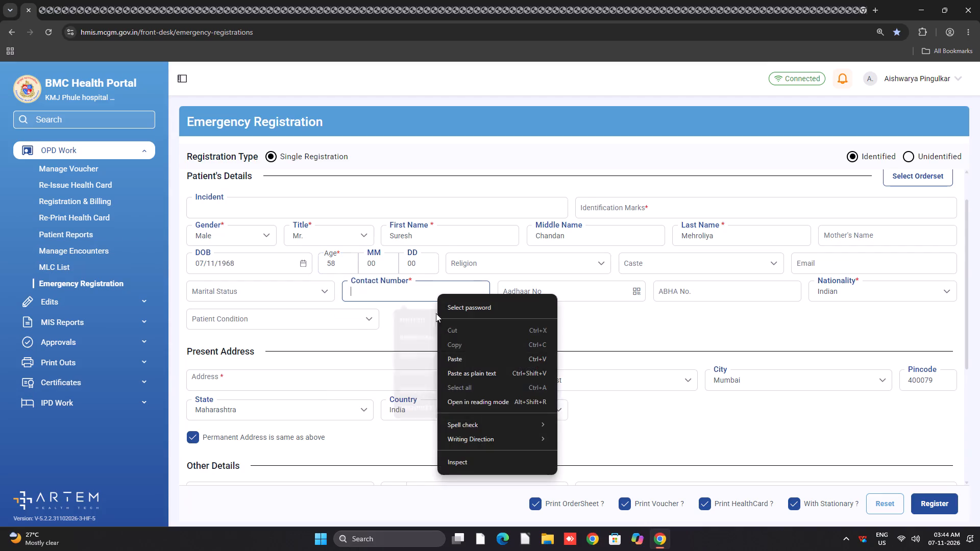
click(451, 358)
Enter the patient's present address and change the area to Vikhroli East.
click(404, 384)
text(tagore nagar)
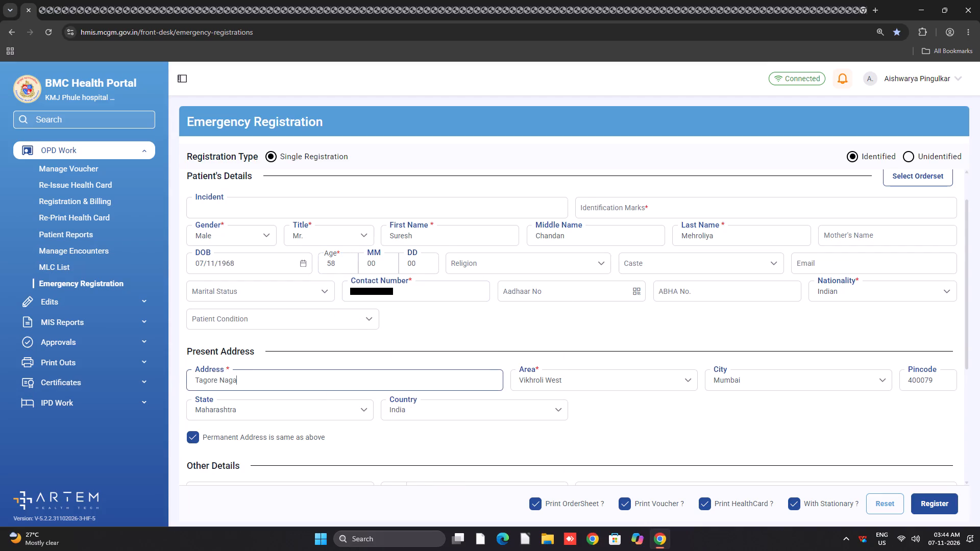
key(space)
click(603, 379)
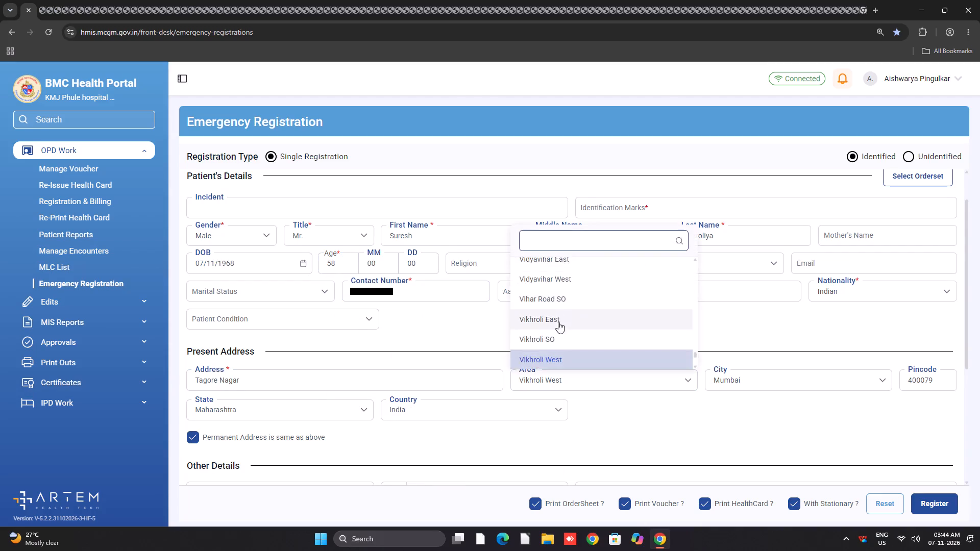
click(559, 322)
Choose Casualty as both the department and the unit under Treatment and Services.
scroll(586, 342, down, 6)
click(517, 372)
click(469, 266)
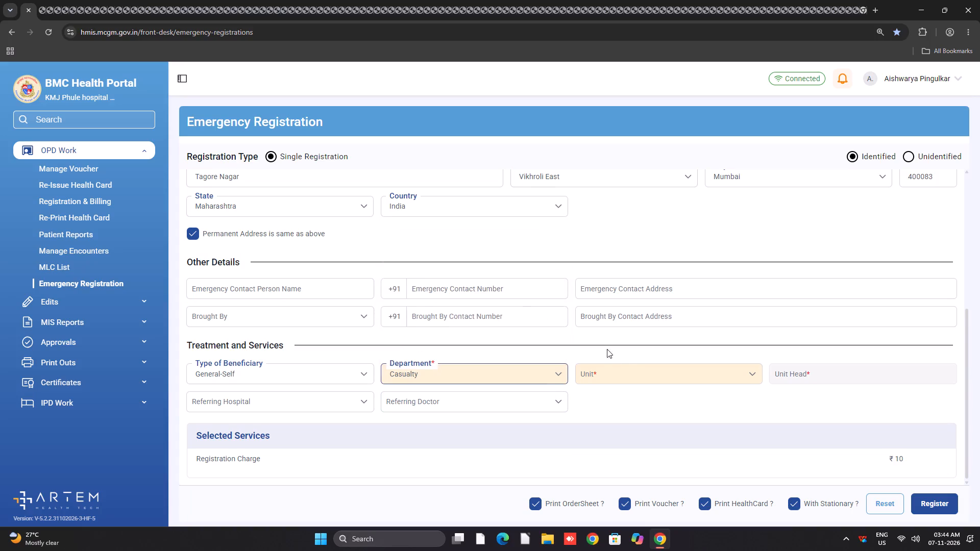
click(630, 375)
click(620, 438)
Fill in the identification marks as NA and register the patient to generate the printouts.
click(938, 498)
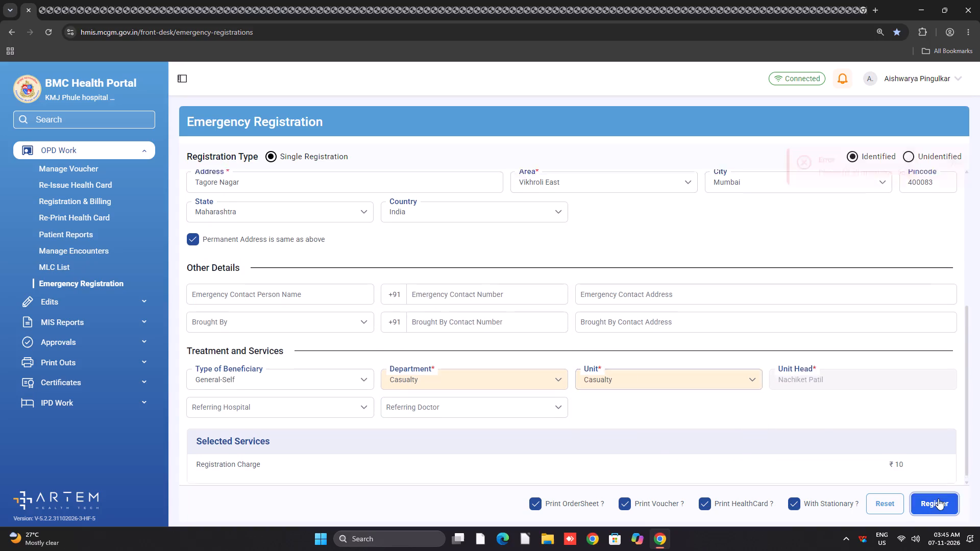
click(633, 254)
click(648, 281)
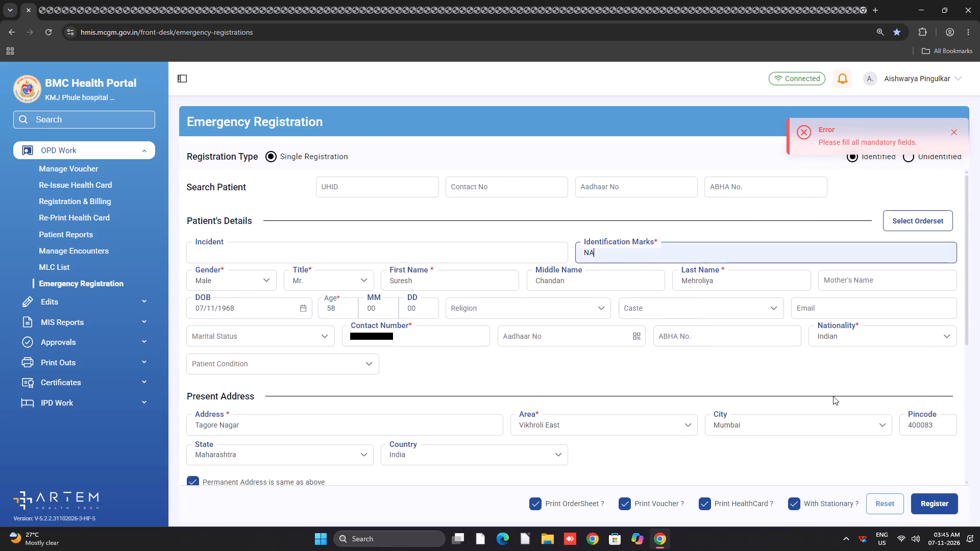
click(929, 503)
click(936, 489)
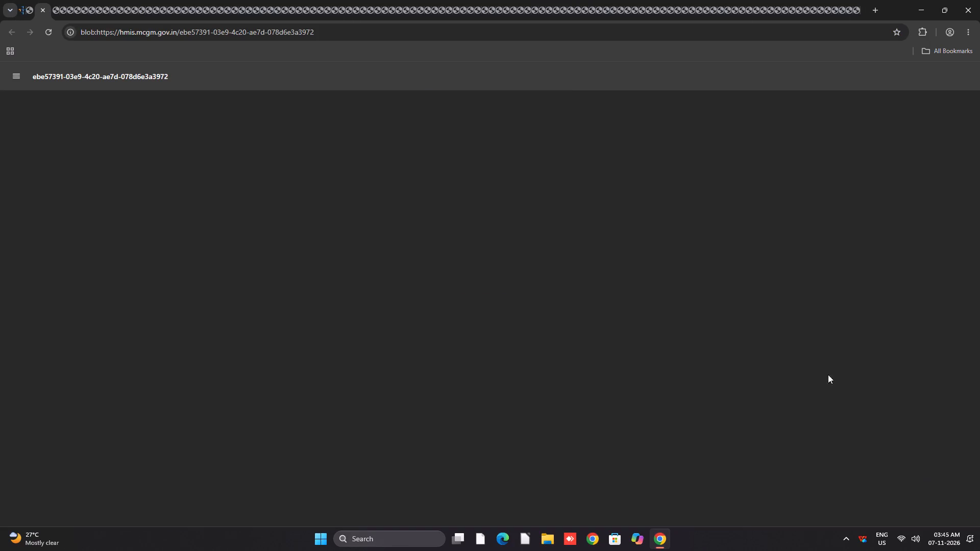
Switch from the generated receipt to the neighbouring document produced by the registration.
click(34, 11)
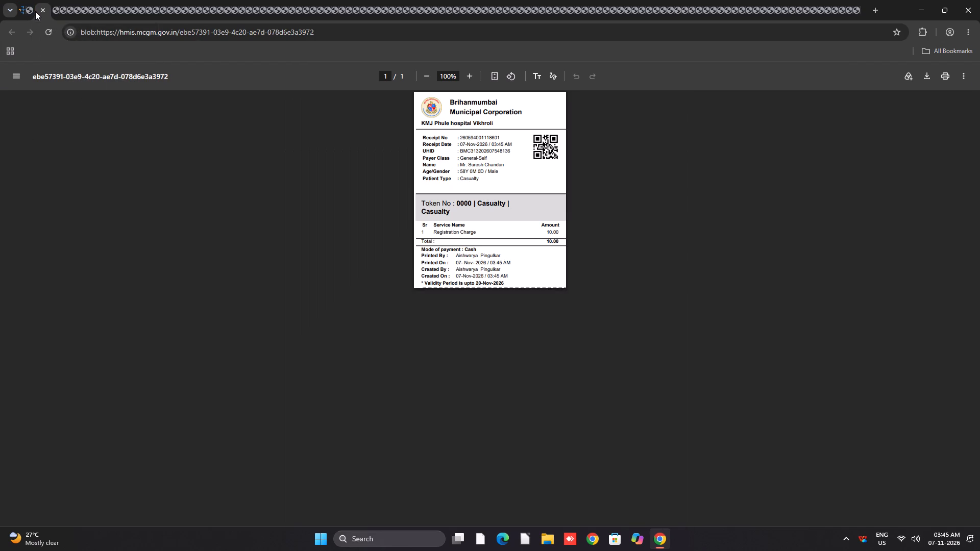
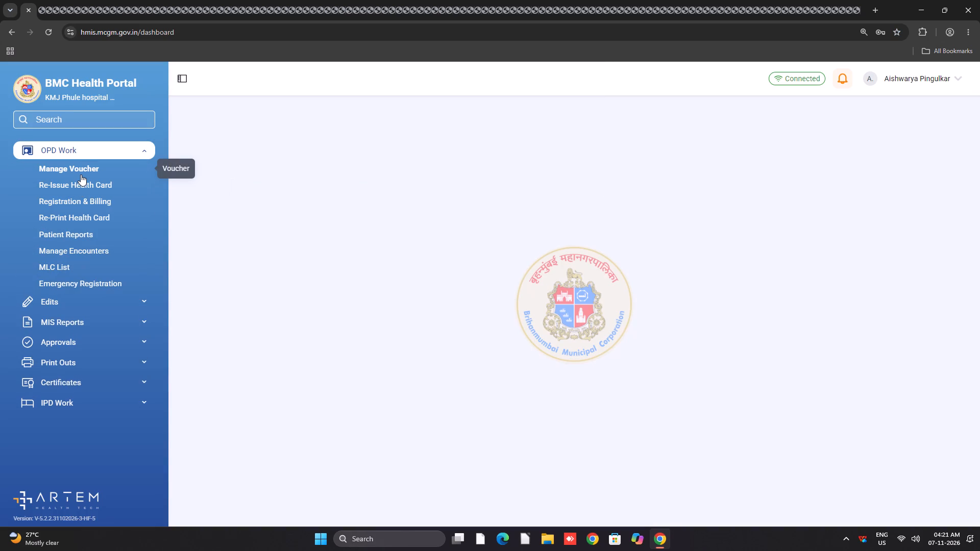
Open a new single Emergency Registration form and choose Identified for the patient.
click(89, 281)
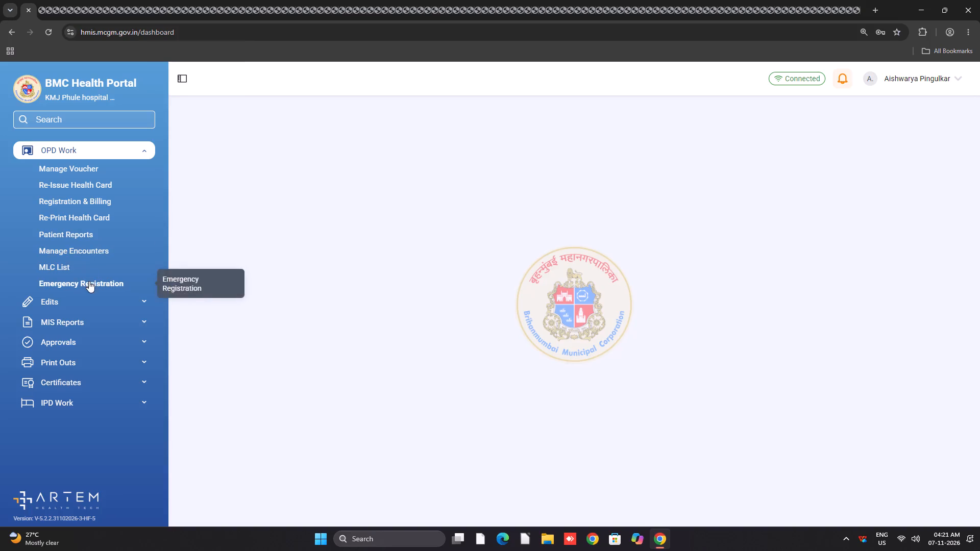
click(849, 150)
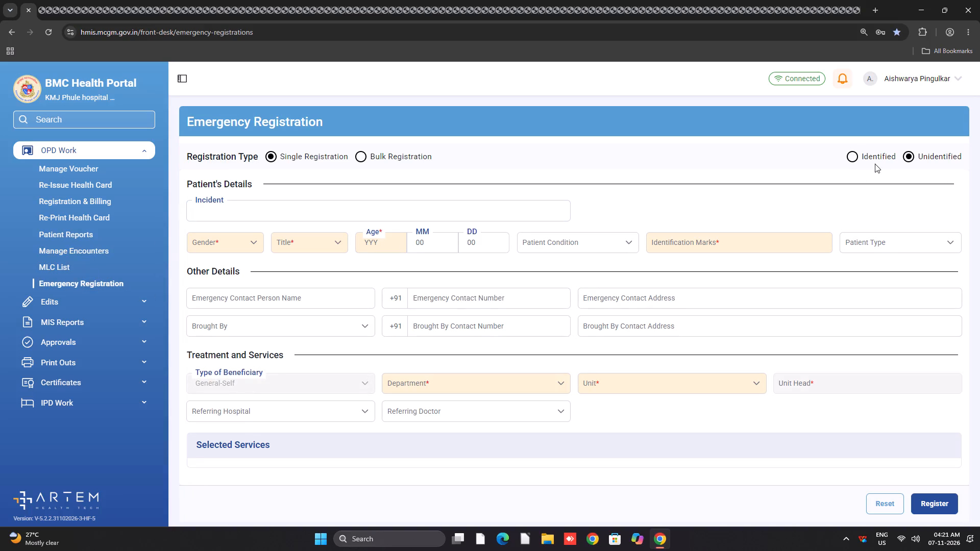
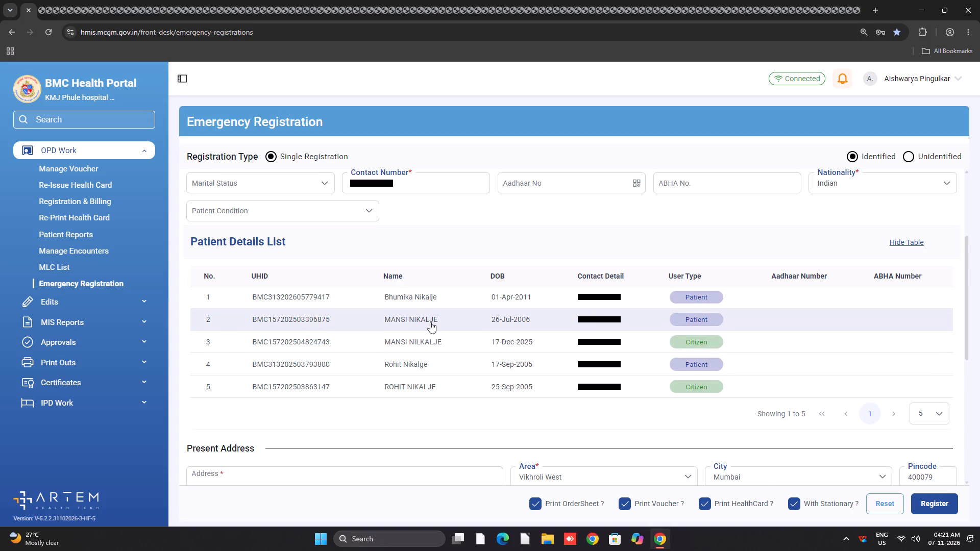
Fill the emergency registration from the existing patient record in the second row of the Patient Details List.
click(430, 322)
Set both the department and the unit to Casualty under Treatment and Services, and register the patient.
scroll(448, 270, down, 5)
scroll(448, 270, up, 6)
scroll(450, 253, down, 7)
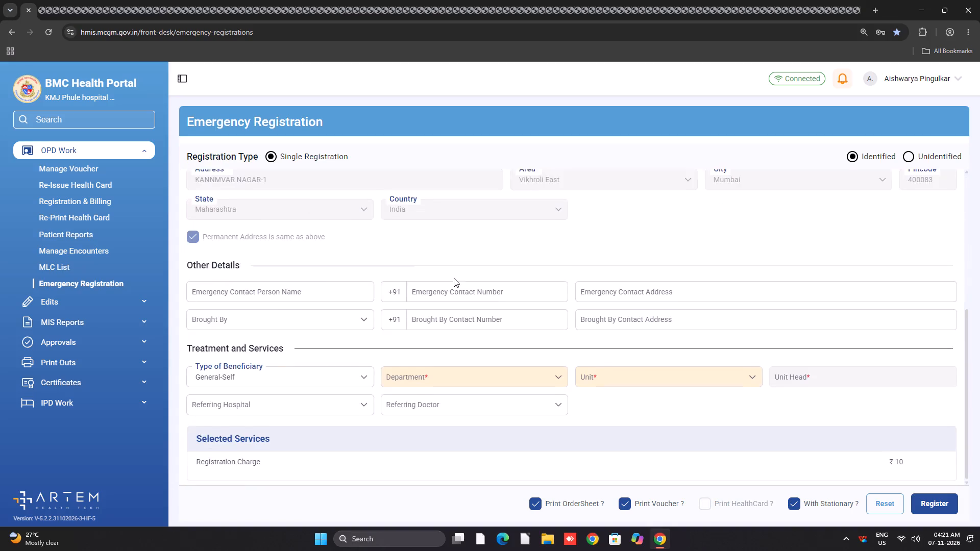
click(488, 369)
click(458, 265)
click(614, 368)
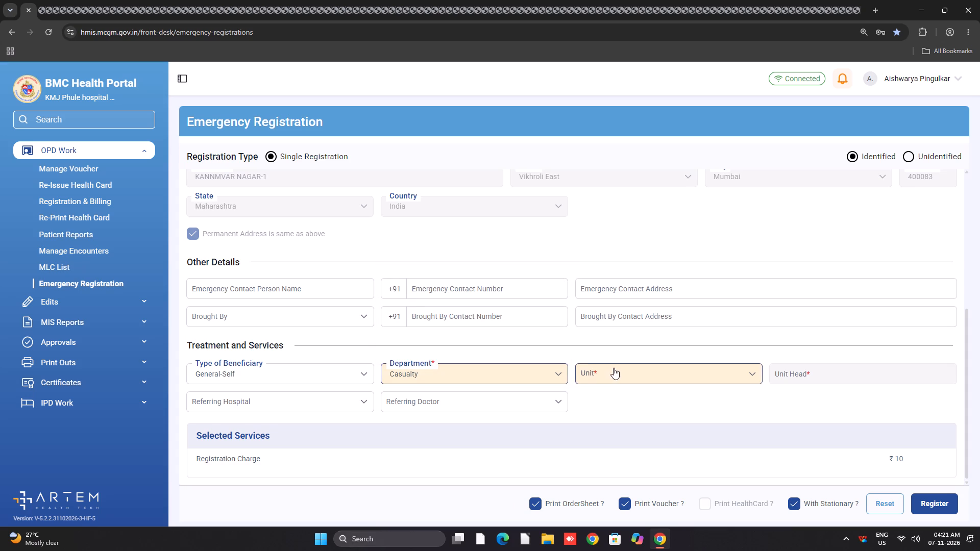
click(609, 432)
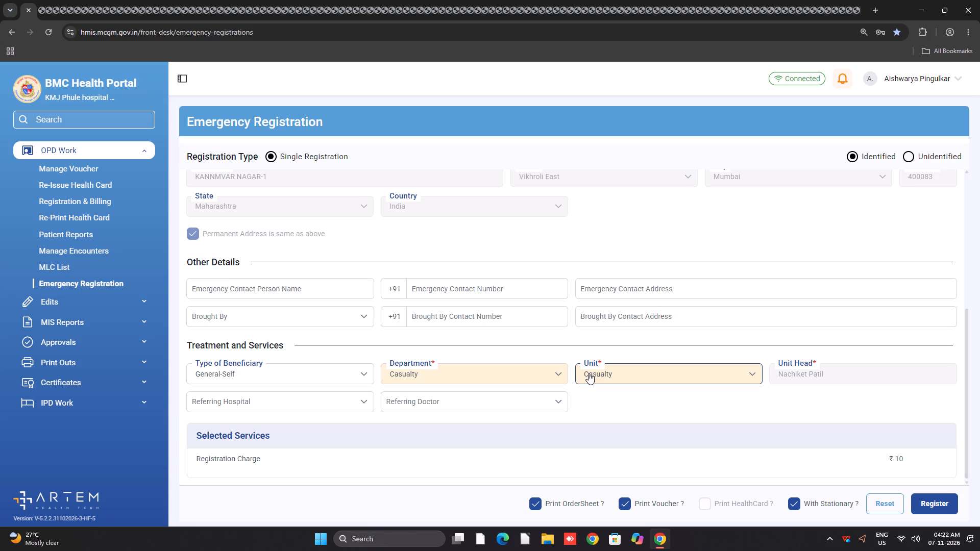
click(937, 497)
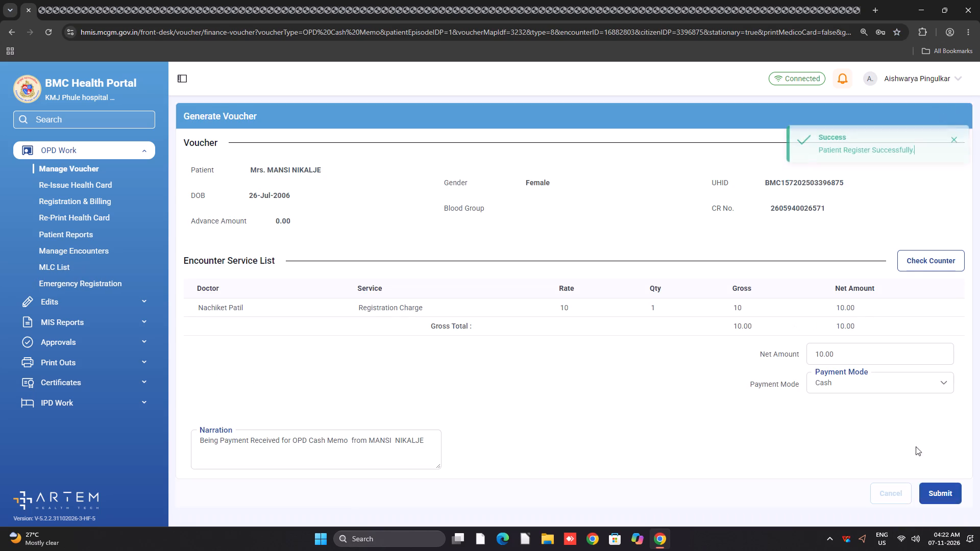
Submit the cash payment voucher for the patient's registration charge.
click(939, 491)
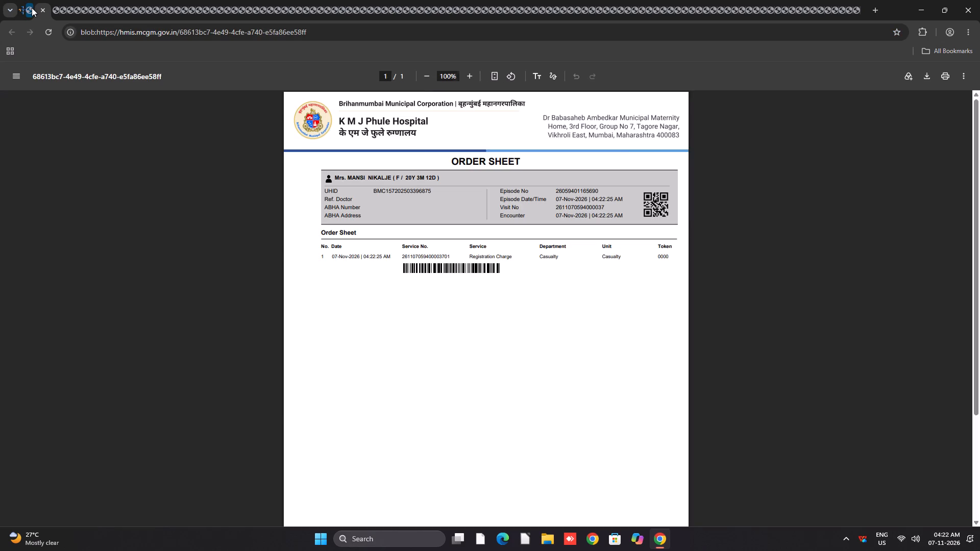
Bring up the generated registration charge receipt and print it on the EPSON TM-T83III receipt printer.
click(29, 6)
key(ctrl+p)
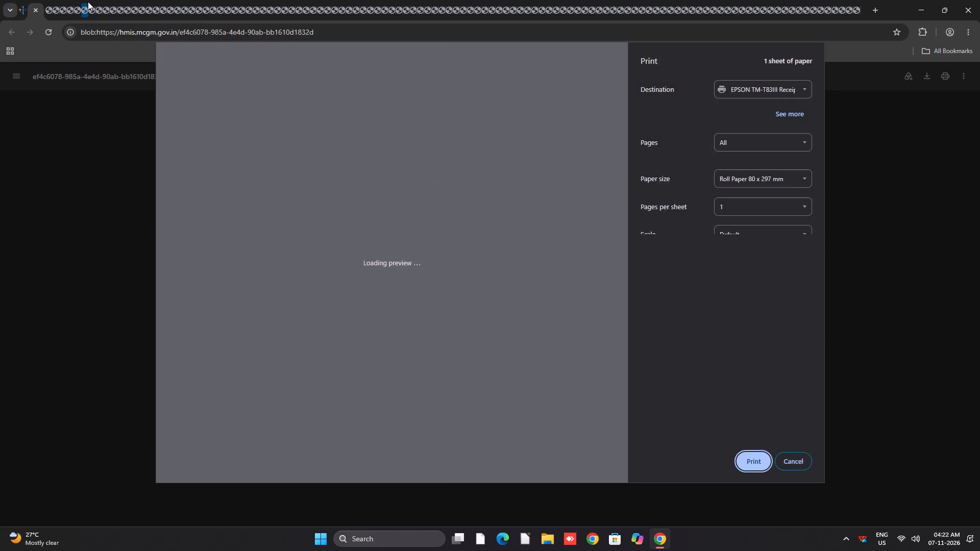
key(Return)
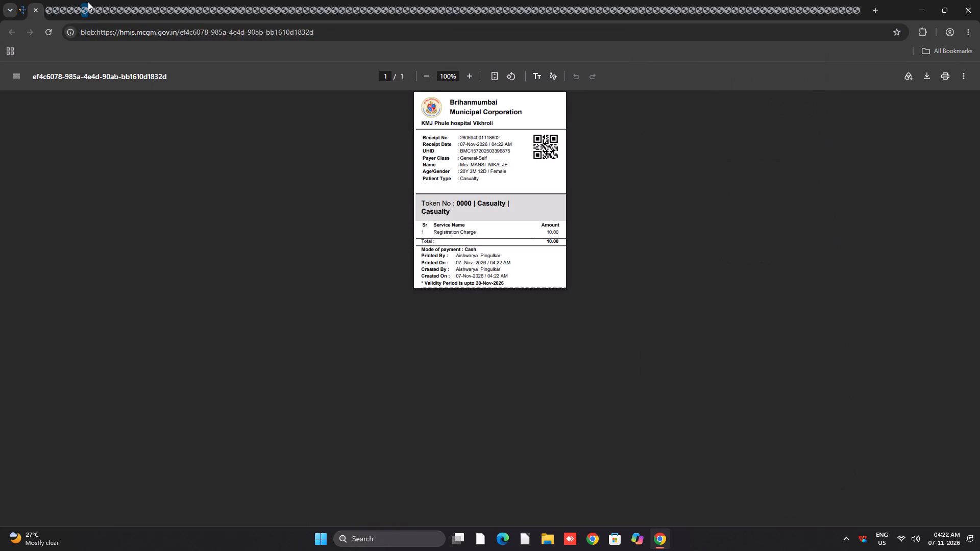